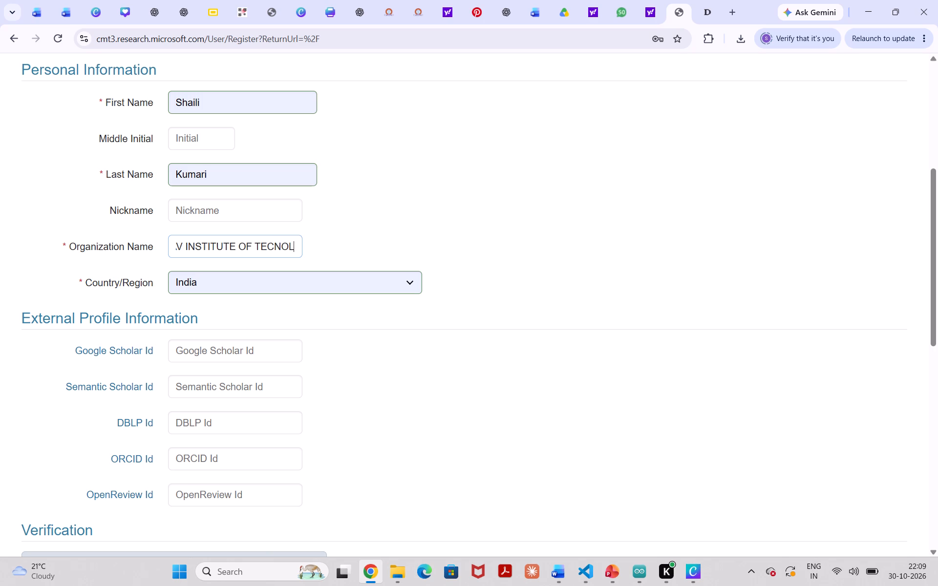
Correct and complete the organization name as MADHAV INSTITUTE OF TECHNOLOGY AND SCIENCE, GWALIOR.
key(BackSpace)
key(BackSpace)
text(HNOLOGY AND SCIENCE)
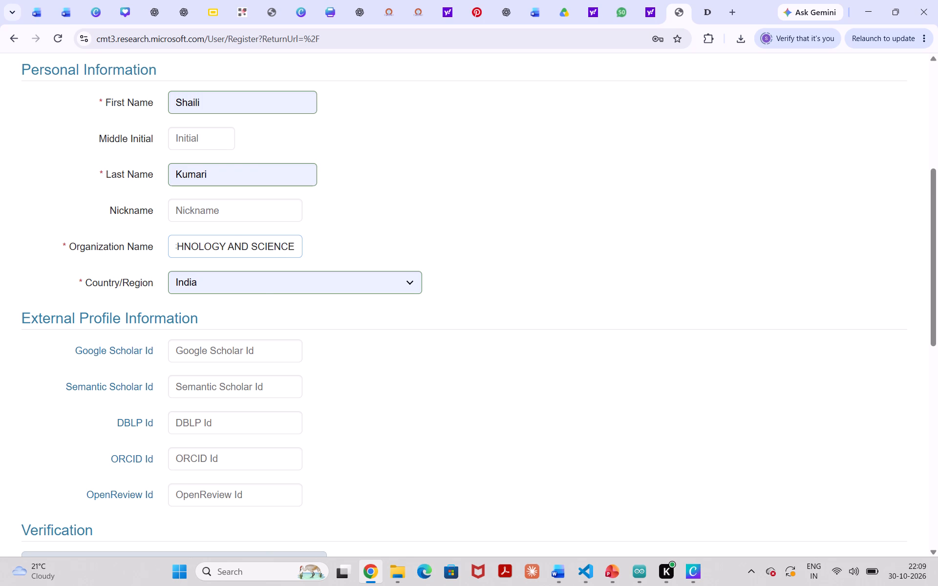
text(, GWALIOR)
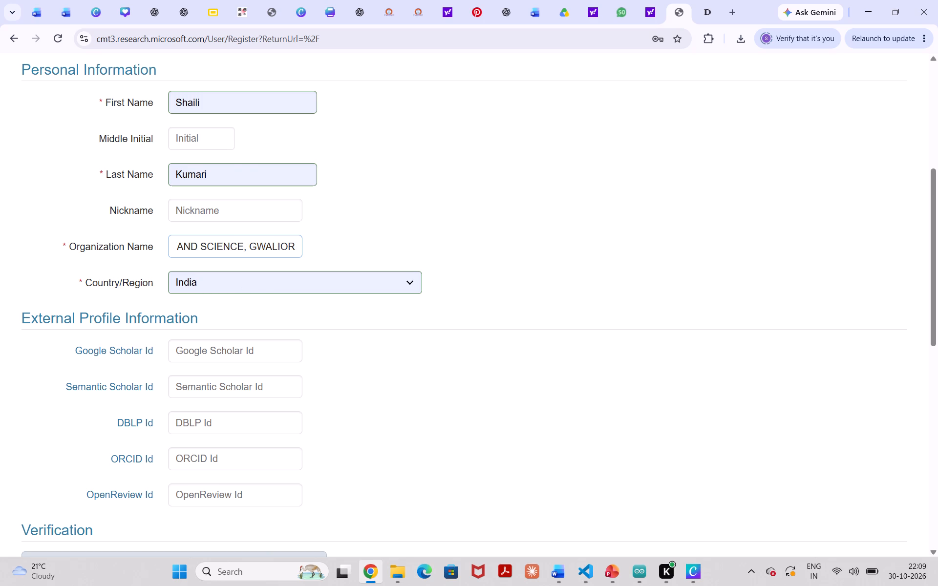
click(263, 286)
click(558, 247)
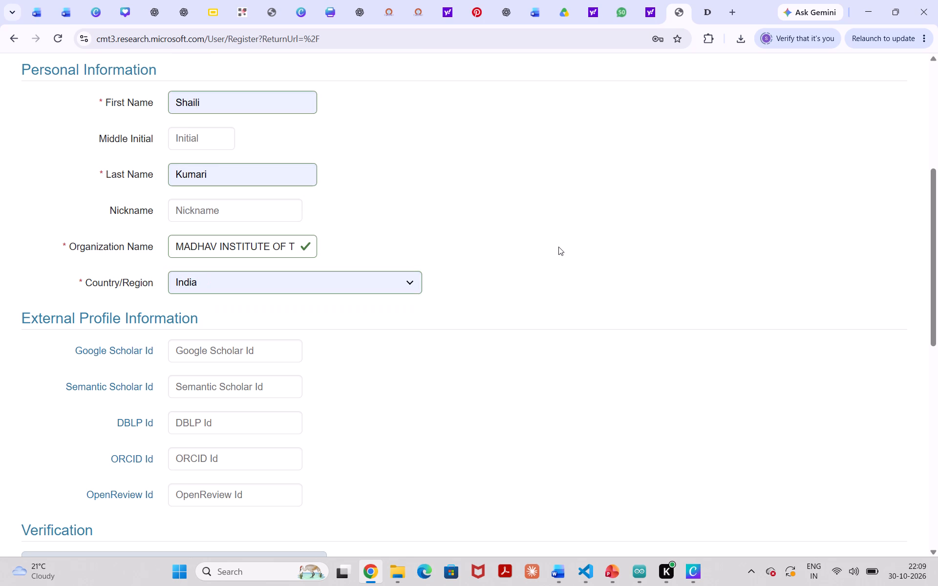
Review the rest of the registration form, including the external profile fields and the visual verification challenge.
scroll(290, 301, down, 1)
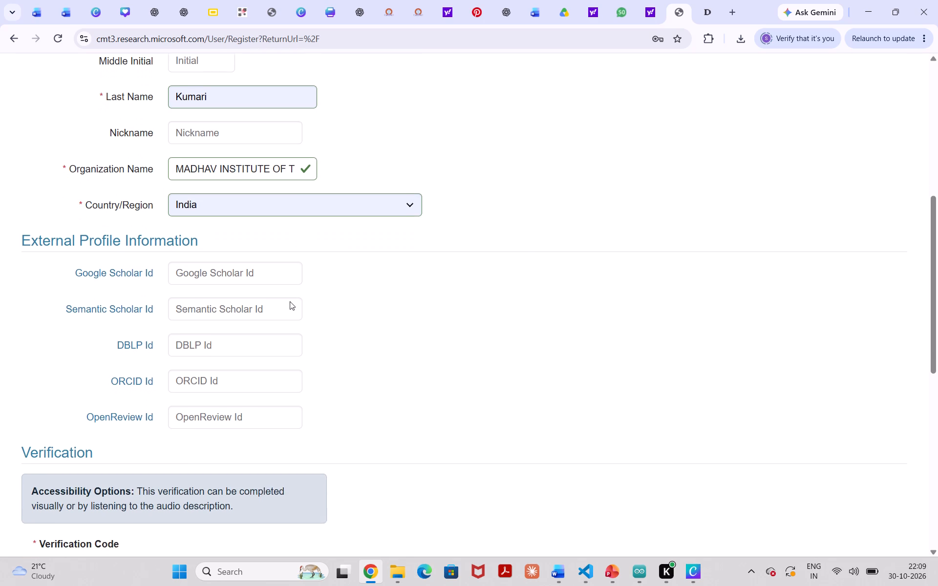
scroll(290, 301, down, 1)
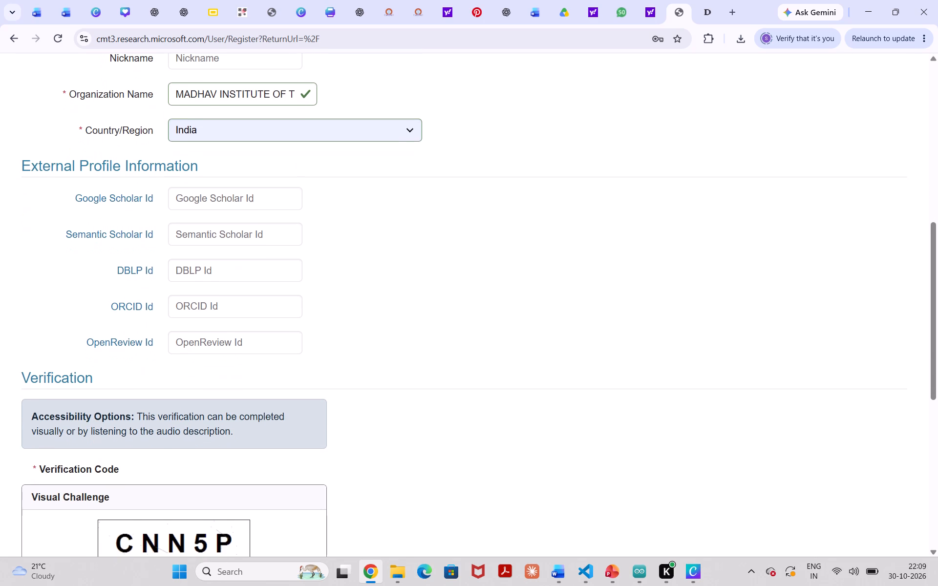
scroll(280, 337, down, 2)
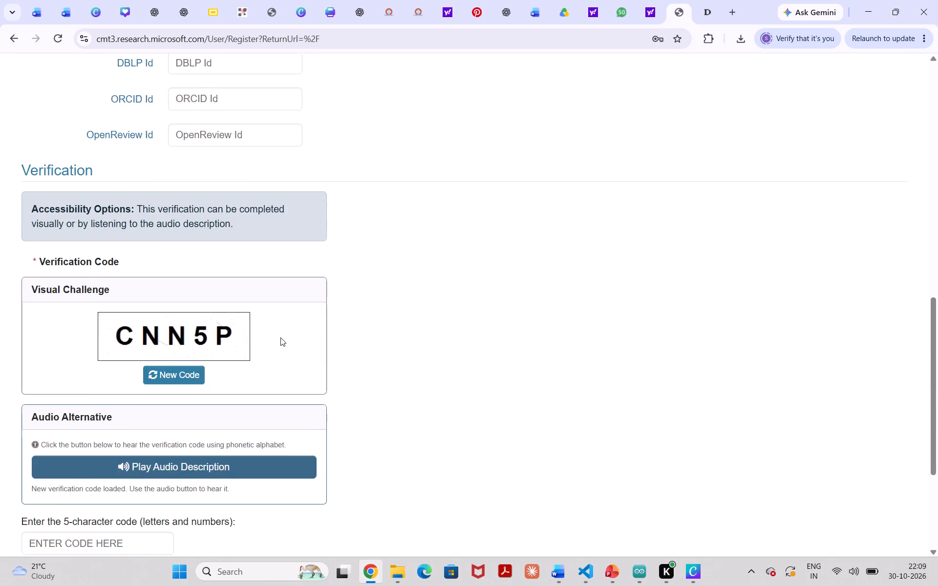
scroll(280, 337, down, 2)
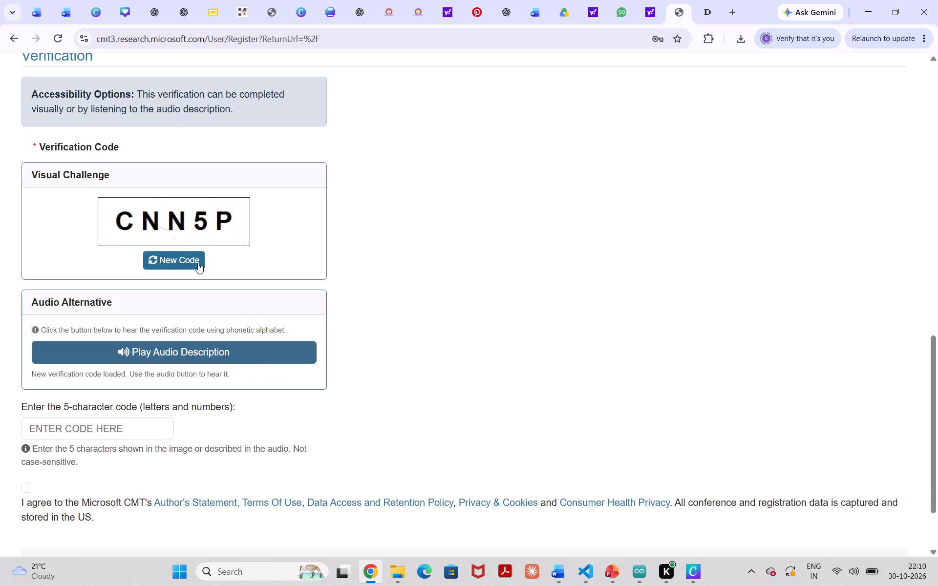
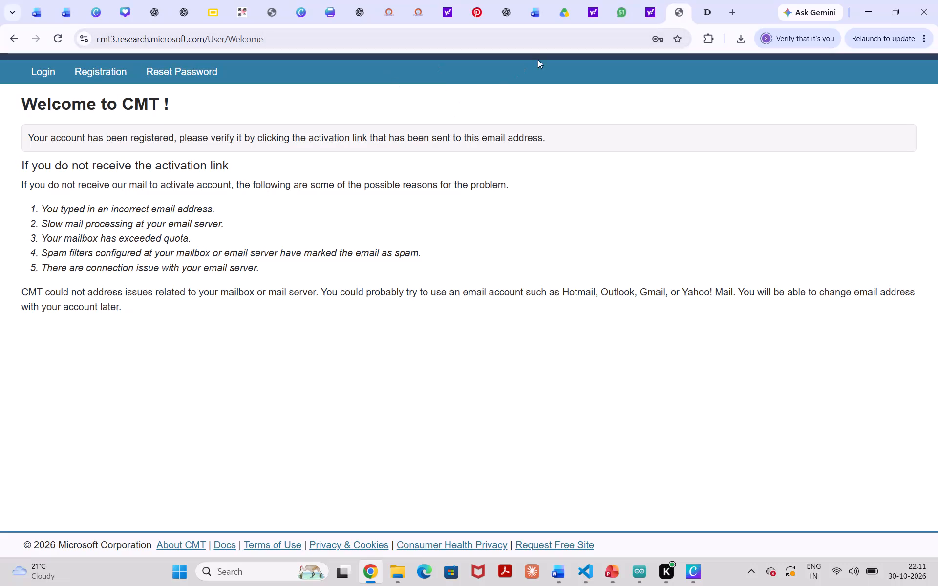
Return to the Yahoo search results for "cmt portal" that list the Microsoft CMT login page.
click(643, 7)
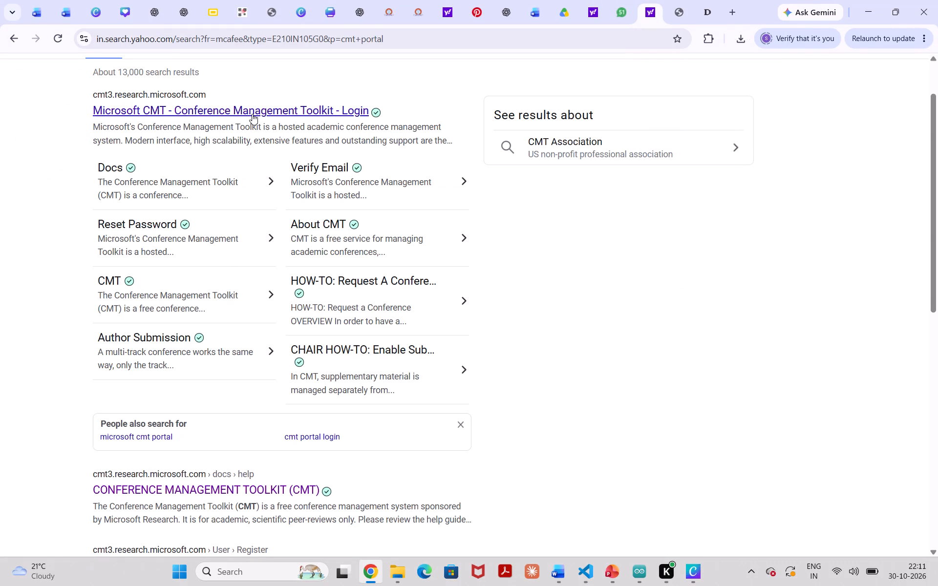
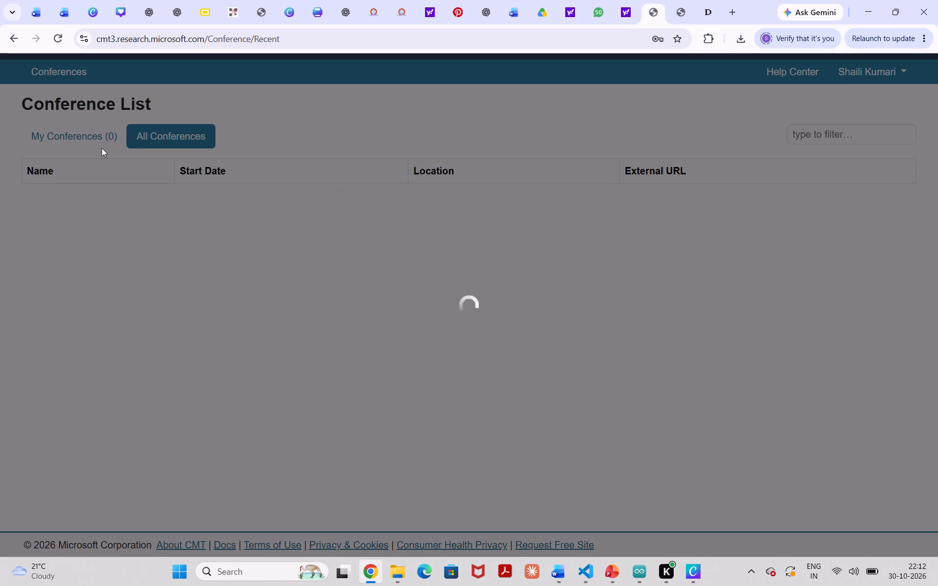
Check both conference lists, my conferences and all conferences, and look through the full list for the target conference.
click(96, 132)
click(178, 131)
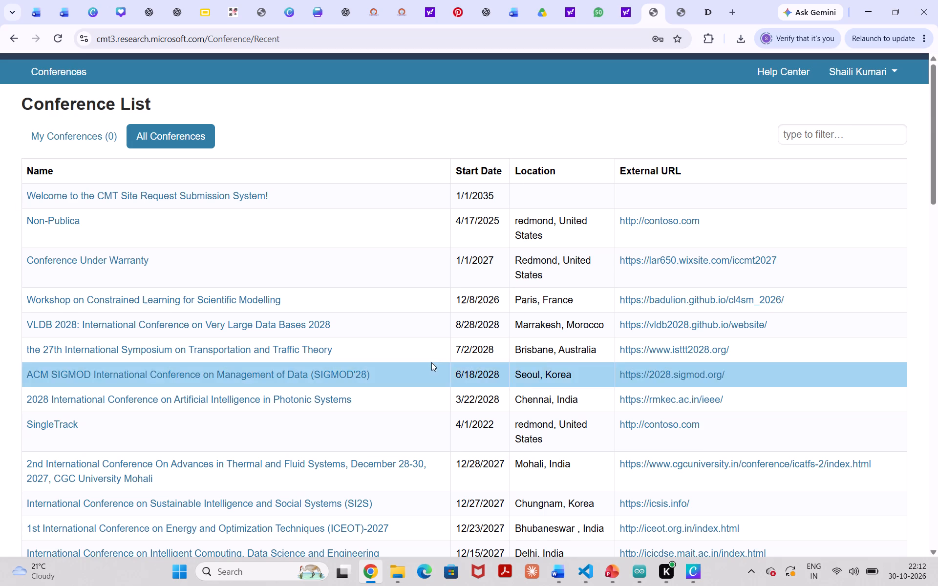
scroll(431, 362, down, 3)
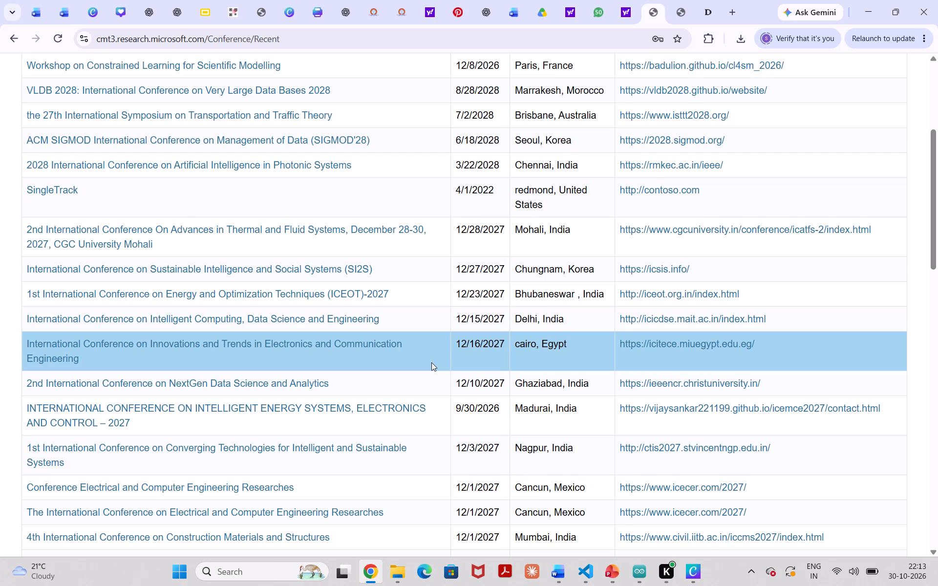
scroll(431, 362, up, 5)
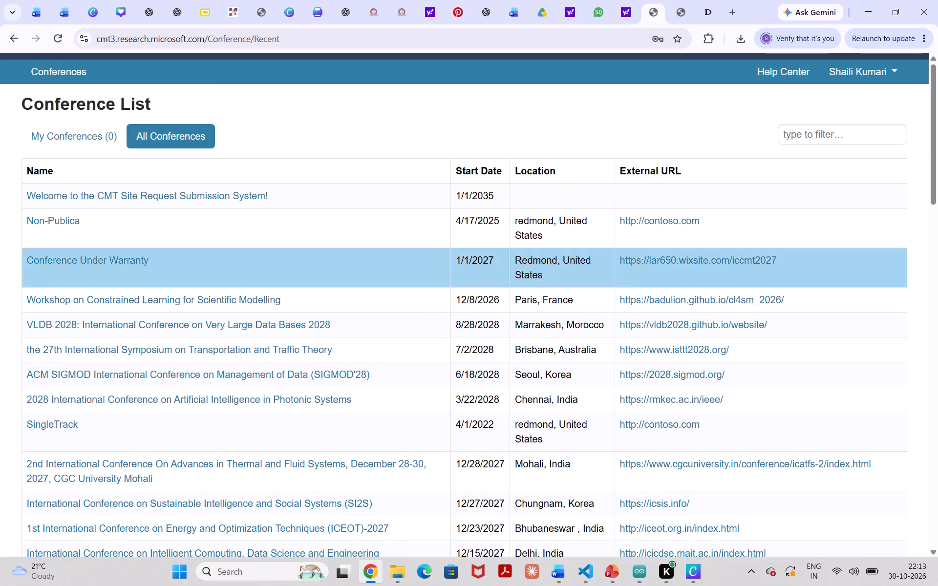
scroll(476, 354, up, 3)
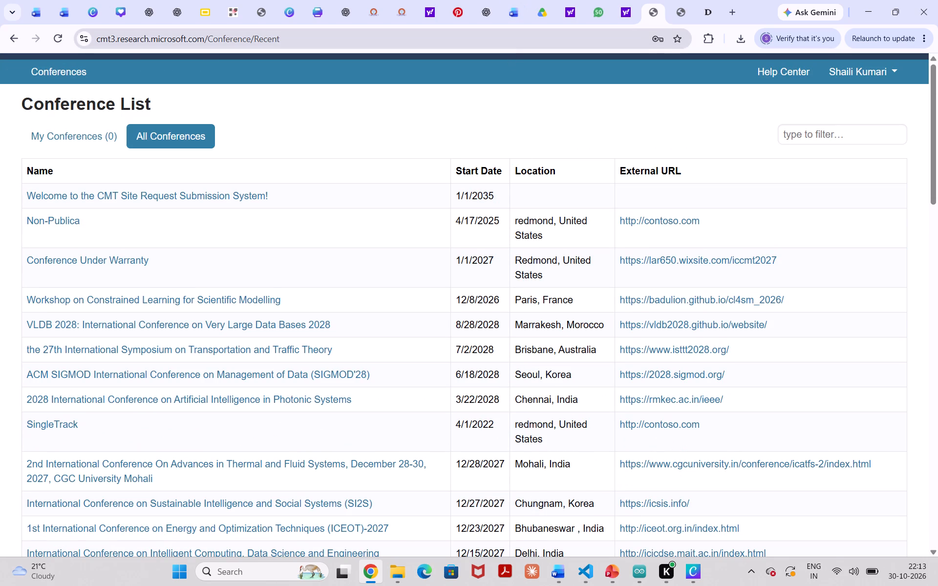
scroll(513, 32, up, 2)
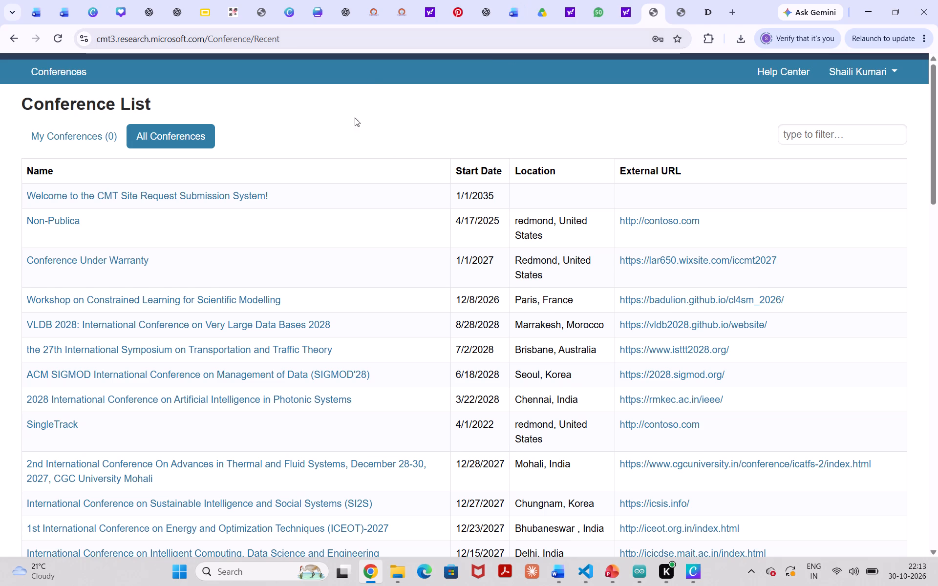
scroll(393, 185, down, 6)
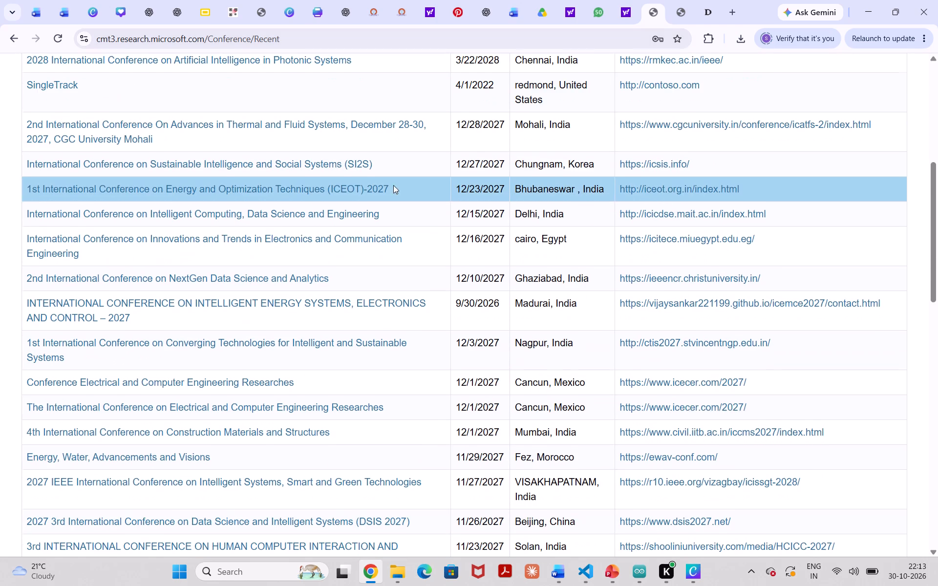
scroll(393, 185, down, 1)
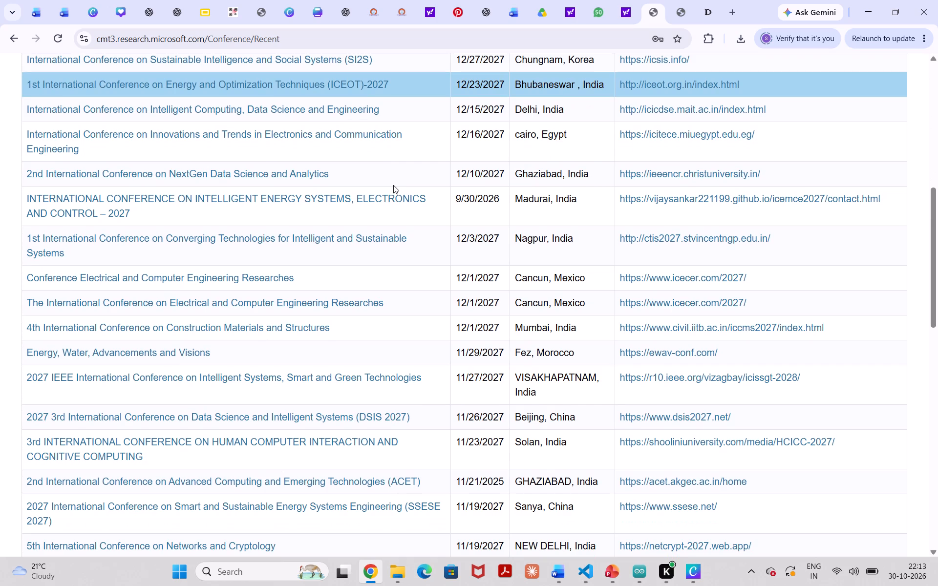
scroll(393, 185, down, 4)
scroll(393, 185, up, 3)
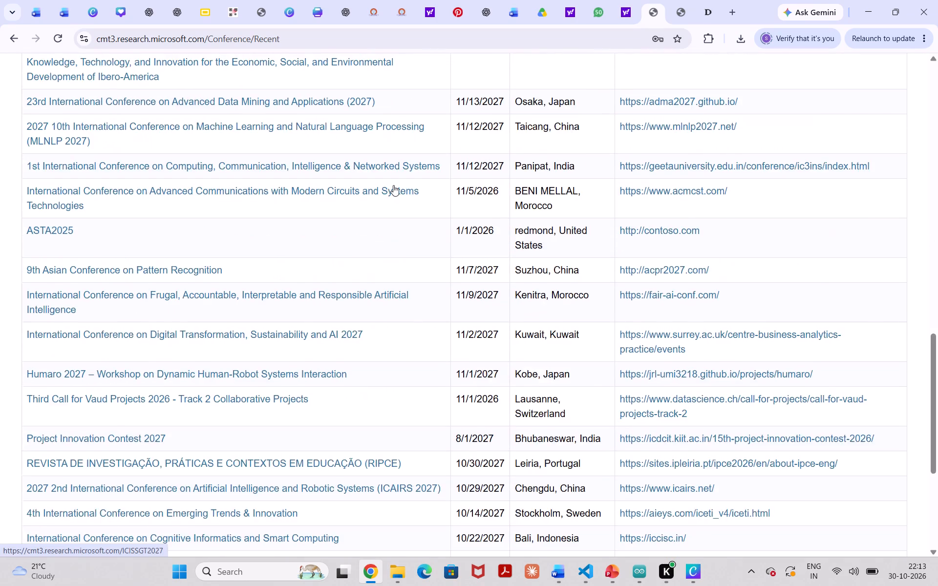
scroll(393, 185, up, 3)
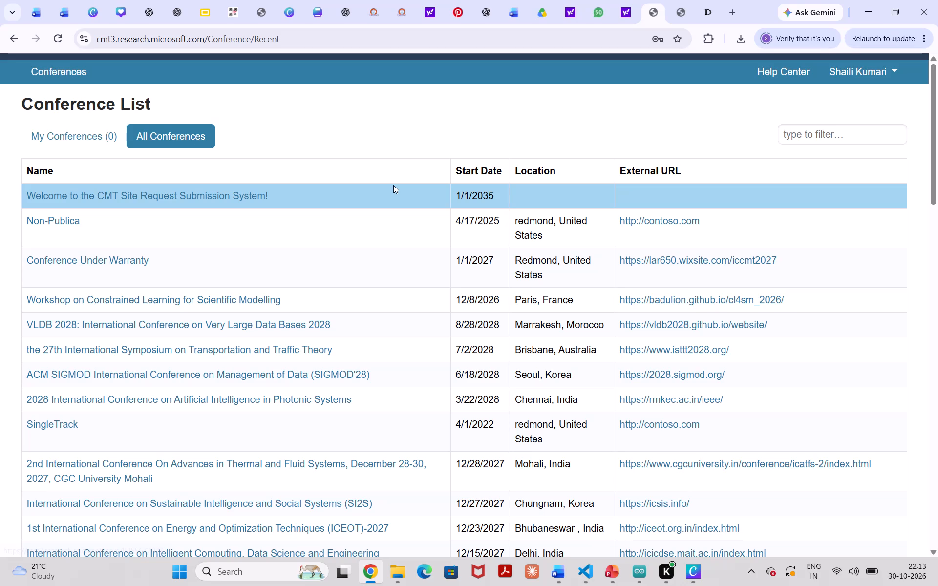
scroll(393, 185, down, 2)
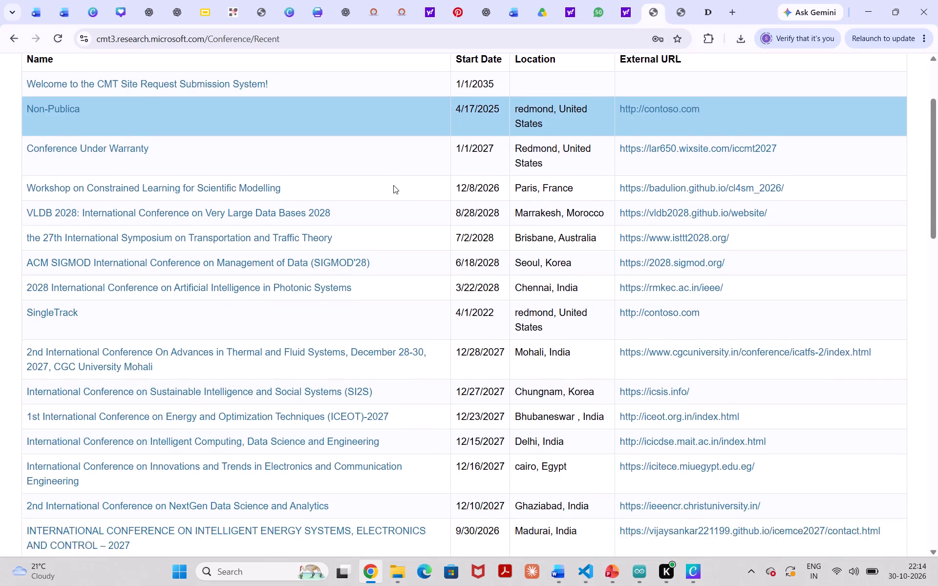
scroll(393, 185, down, 2)
scroll(393, 185, up, 1)
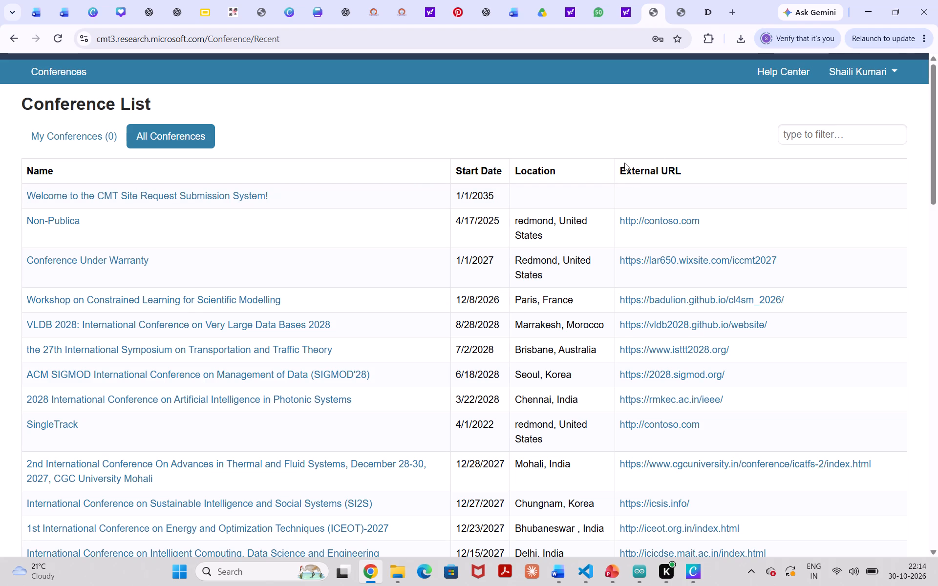
Filter all conferences by "iCONECCT" and open the external website of the IInd Edition in Gwalior.
click(800, 132)
key(i)
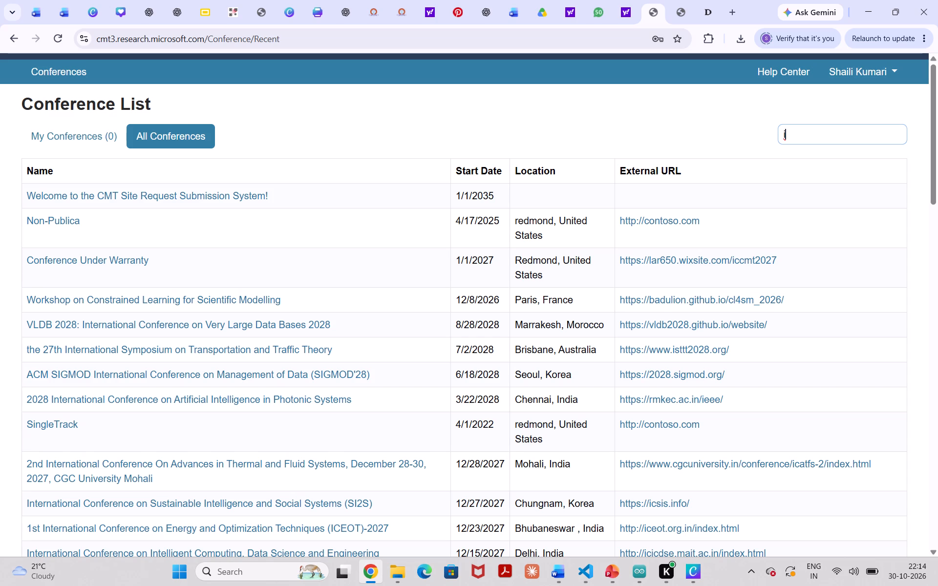
key(c)
key(o)
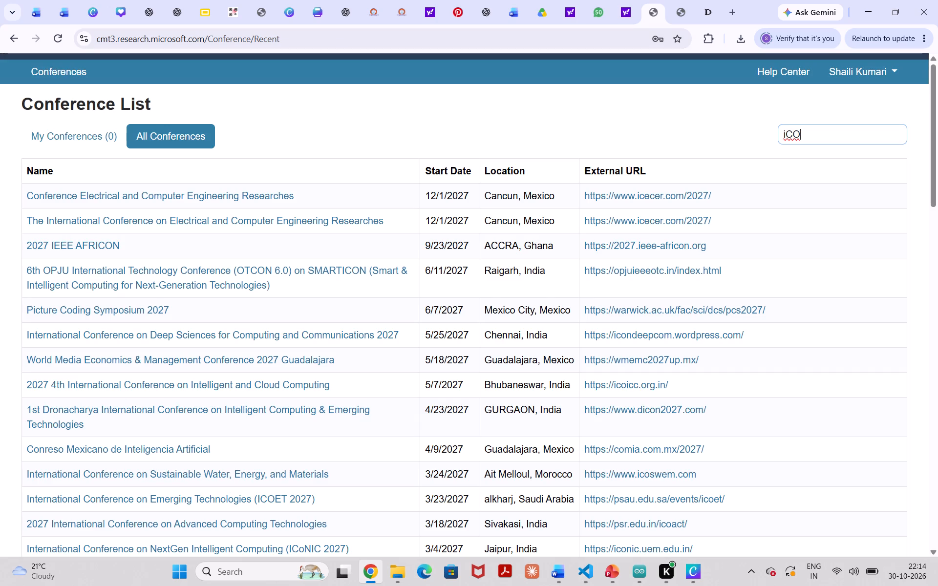
text(NECCT)
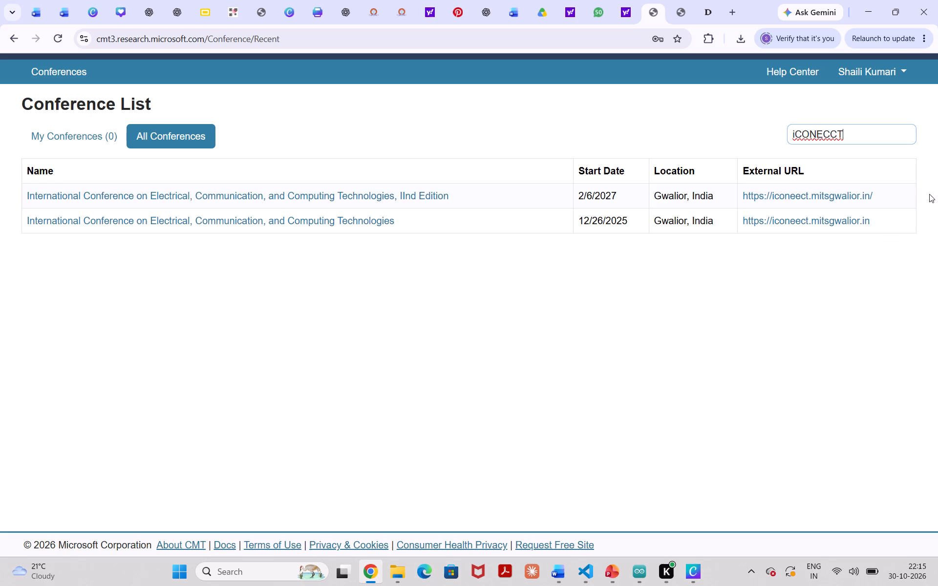
click(853, 197)
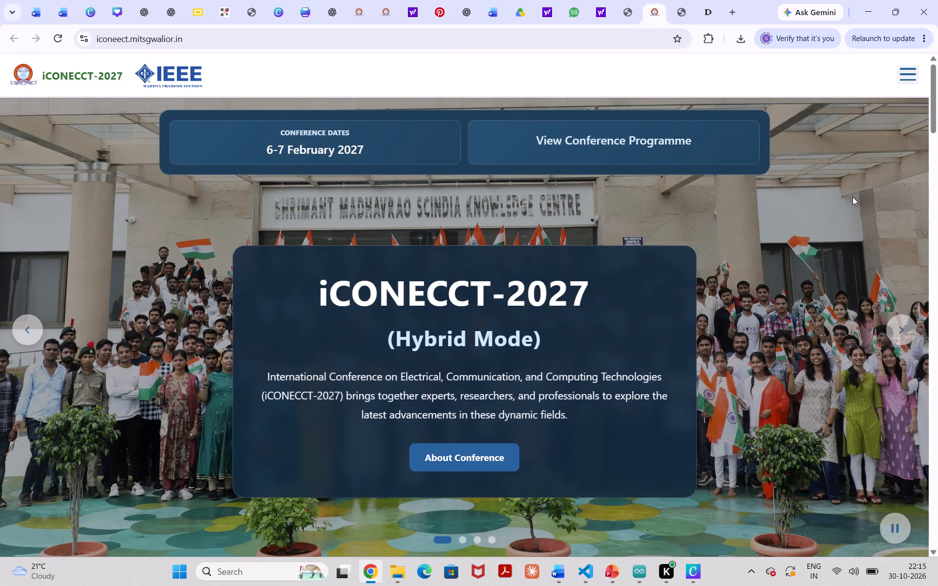
Look through the iCONECCT-2027 homepage for the paper submission entry.
scroll(809, 374, down, 1)
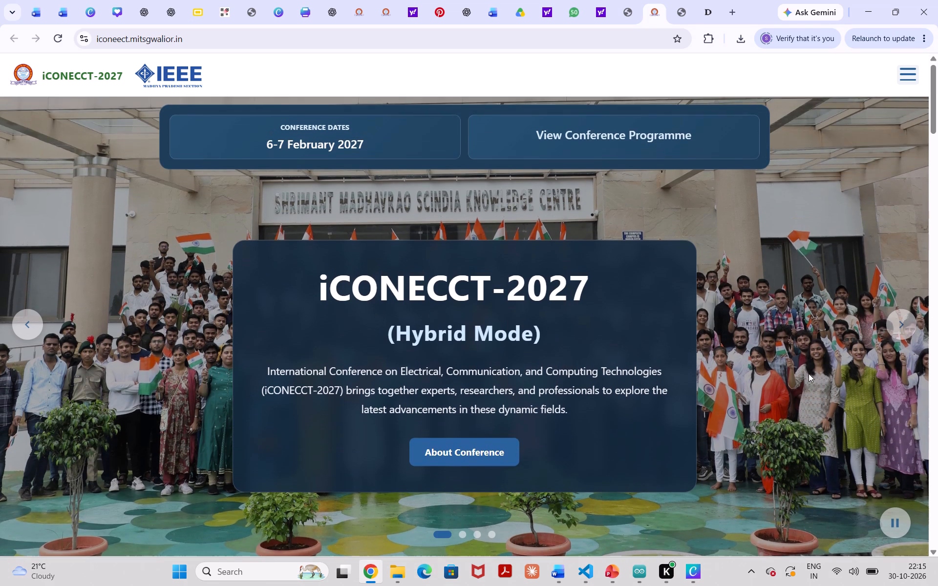
scroll(809, 374, down, 2)
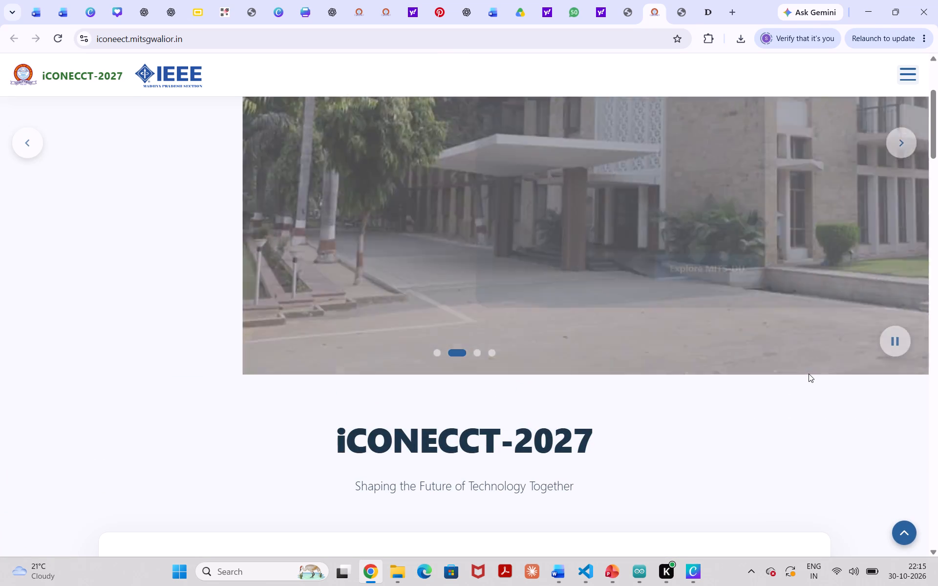
scroll(809, 374, down, 6)
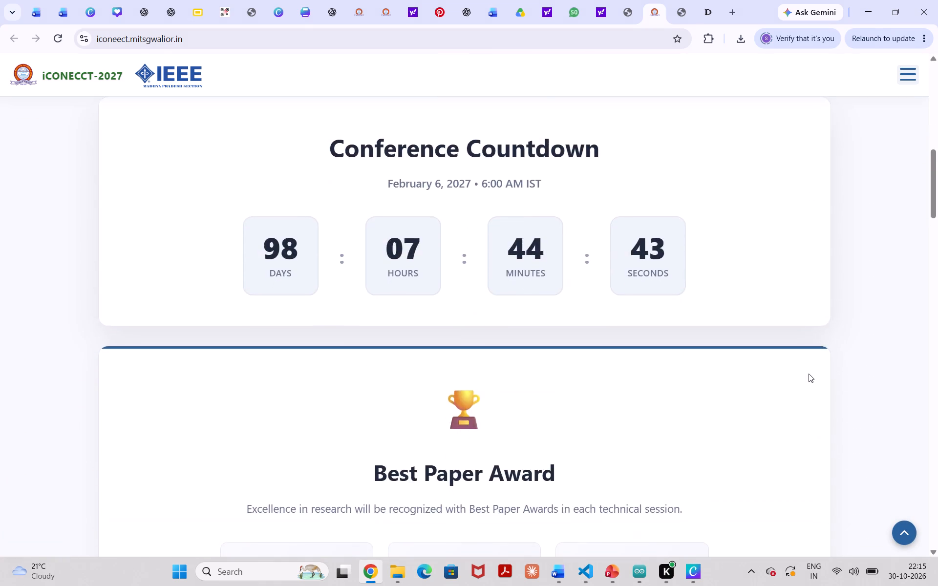
scroll(809, 374, down, 6)
scroll(809, 374, up, 2)
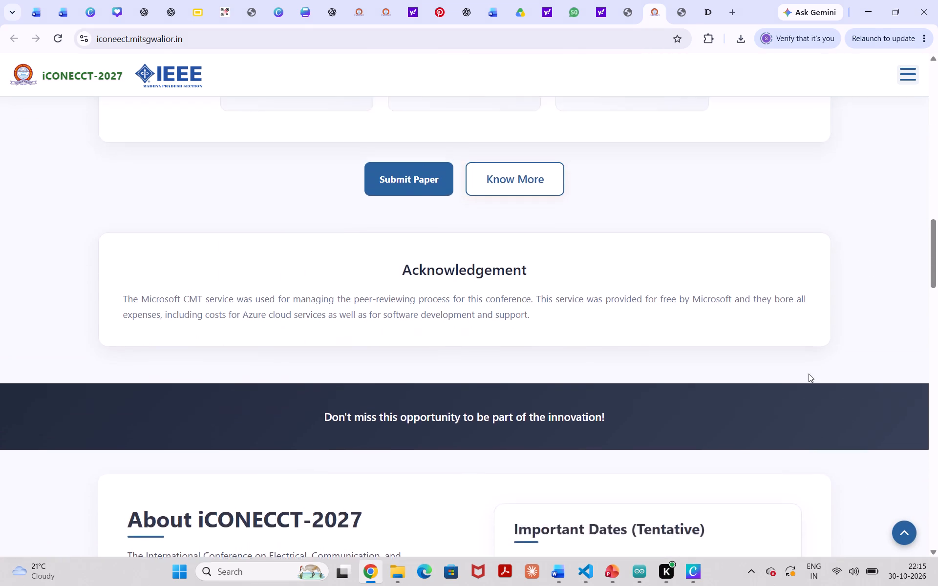
scroll(809, 374, up, 2)
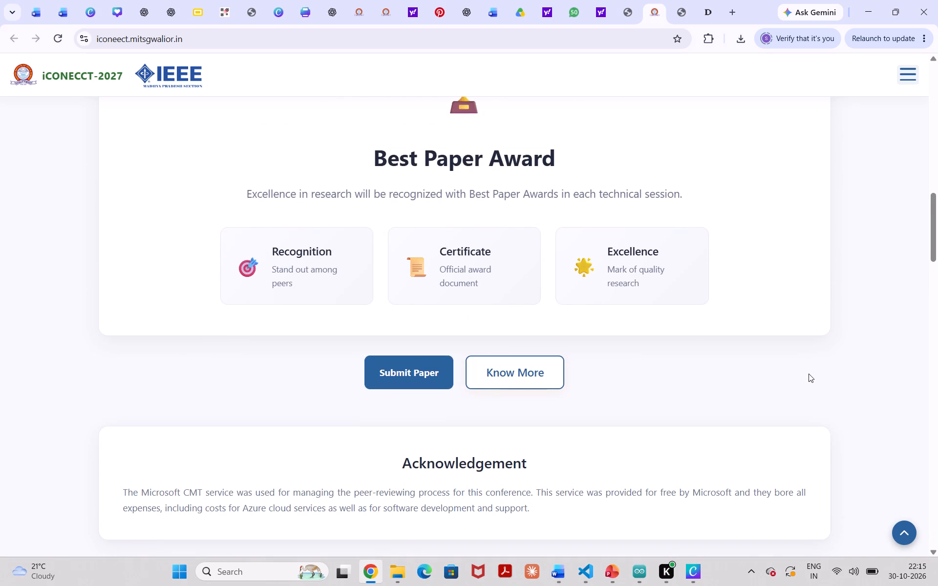
scroll(809, 374, up, 1)
Open the iCONECCT-2027 paper submission page, read its requirements, deadline and submission process, and return to the homepage.
click(432, 380)
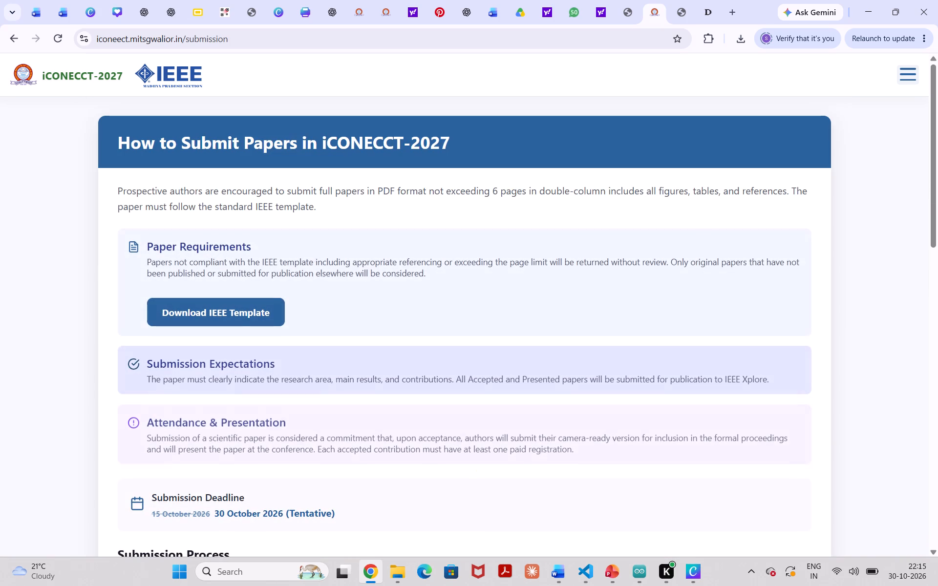
scroll(488, 303, down, 3)
scroll(488, 303, up, 1)
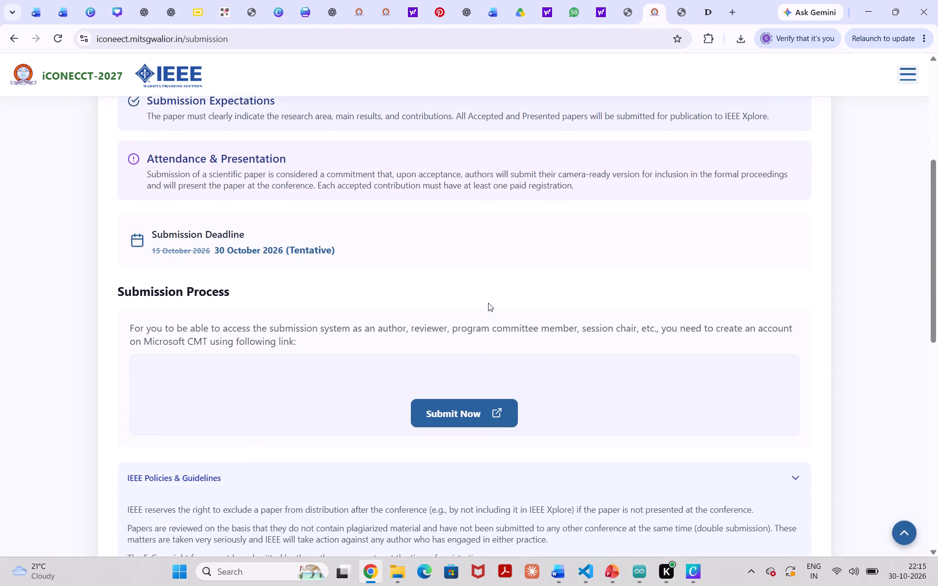
scroll(488, 303, up, 2)
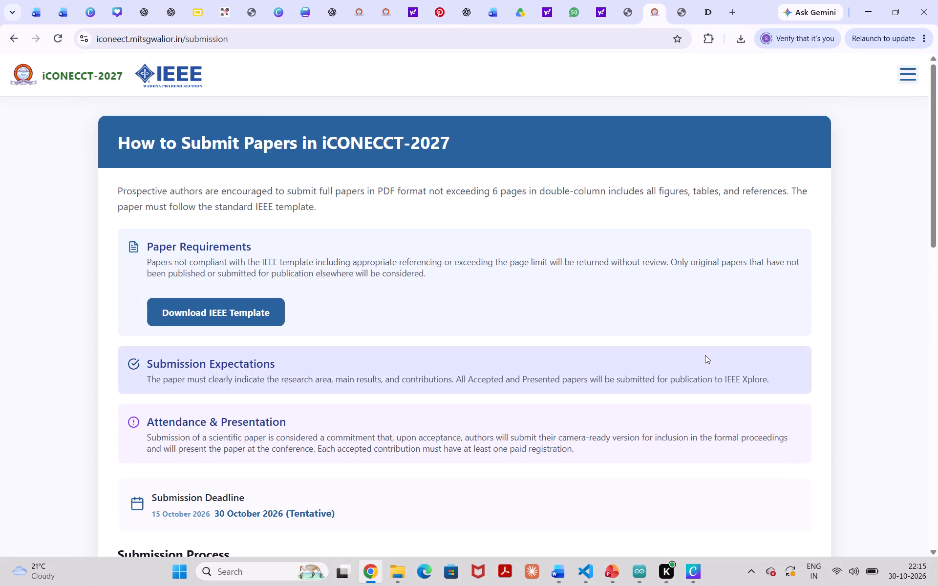
scroll(705, 355, down, 2)
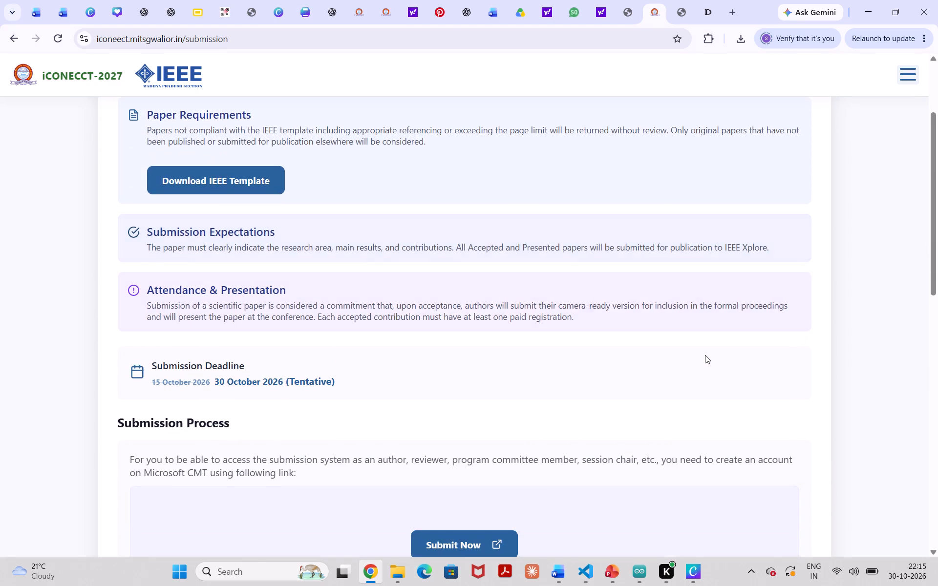
scroll(705, 355, up, 1)
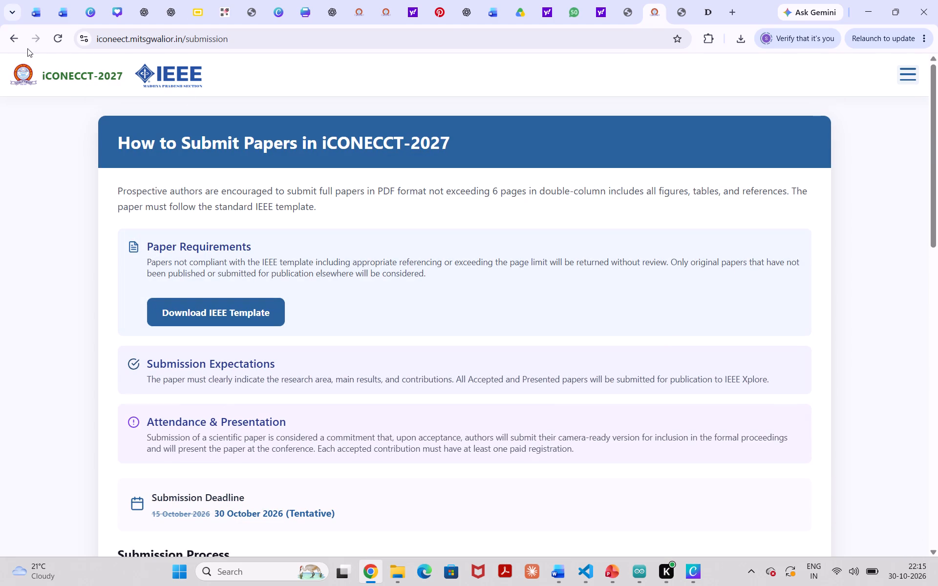
click(16, 42)
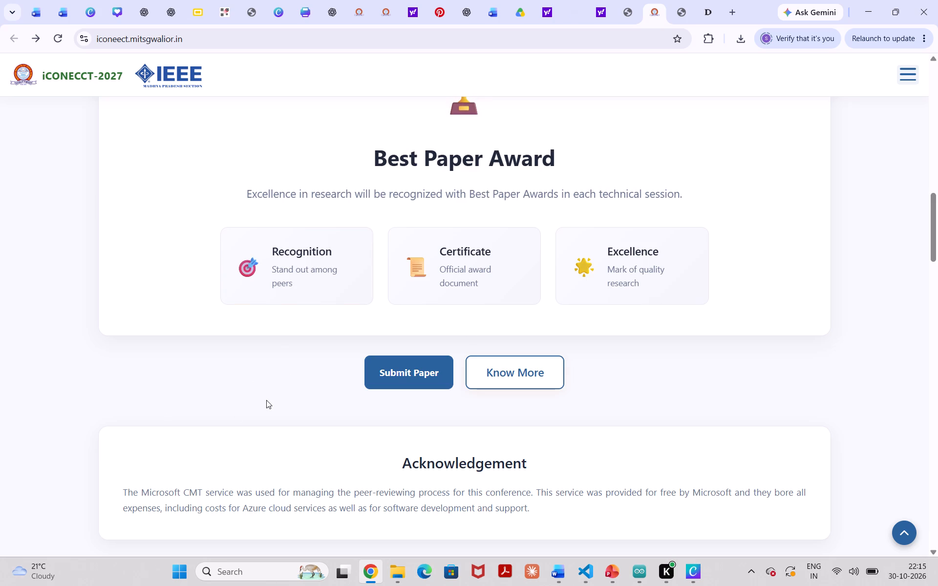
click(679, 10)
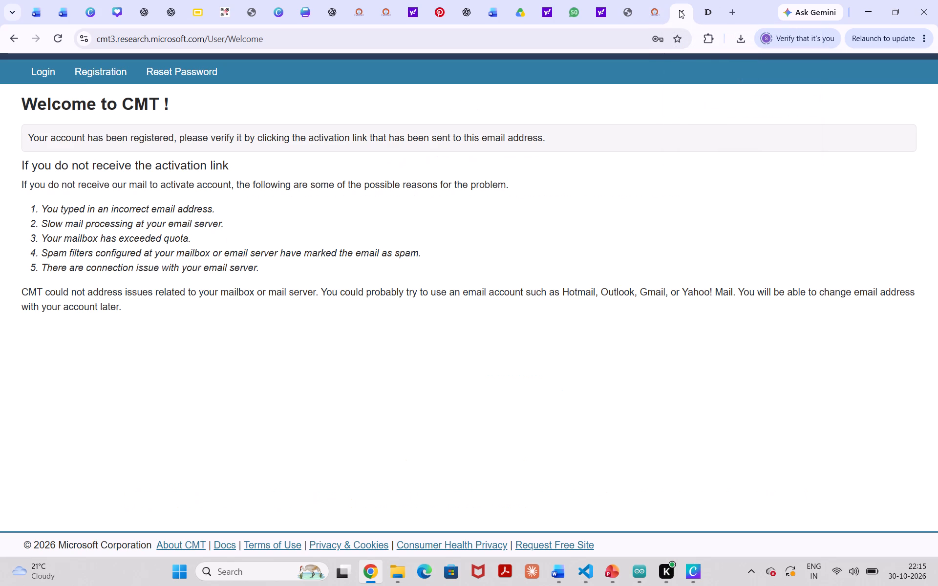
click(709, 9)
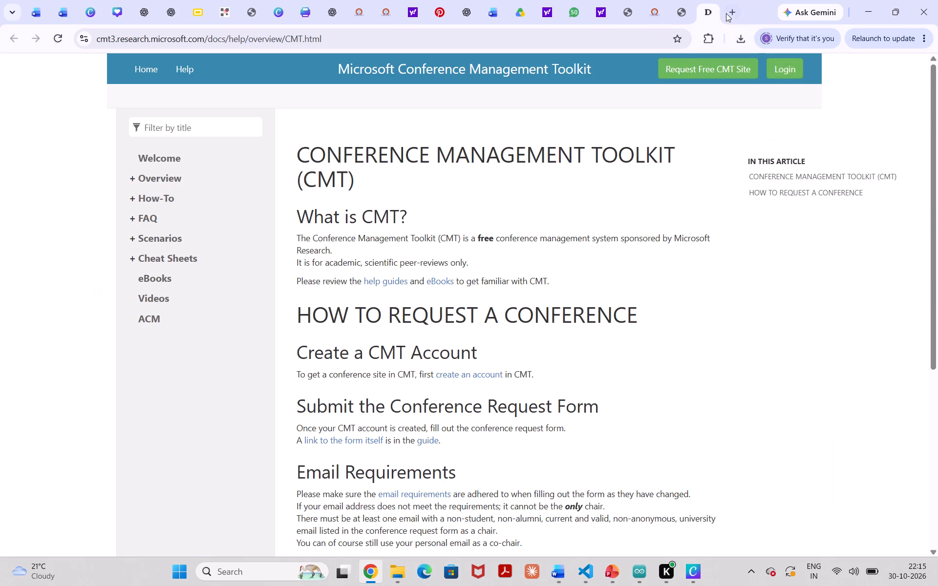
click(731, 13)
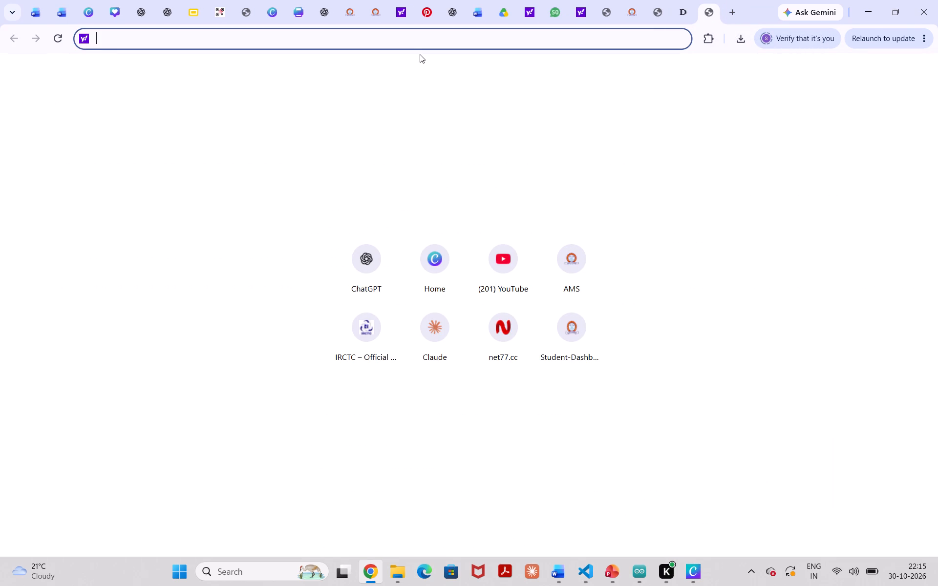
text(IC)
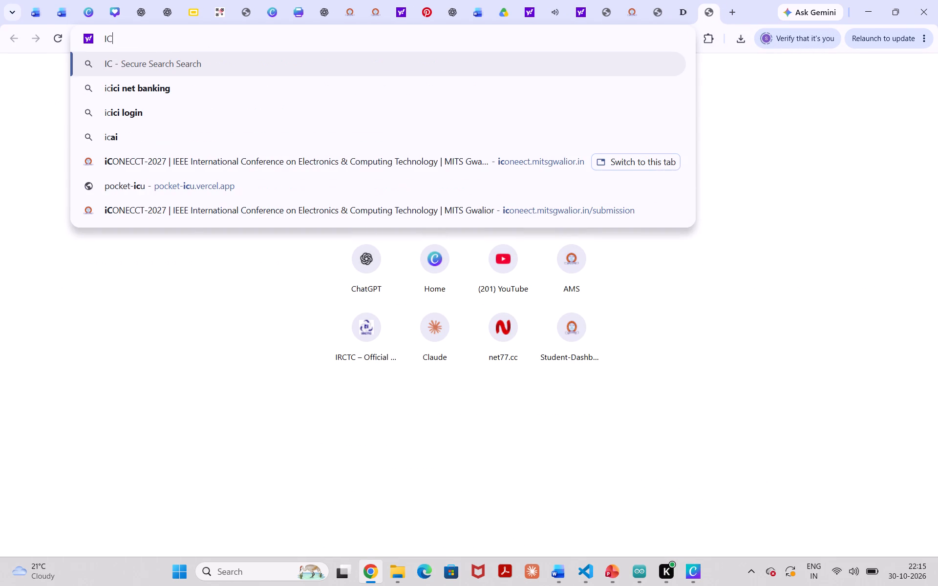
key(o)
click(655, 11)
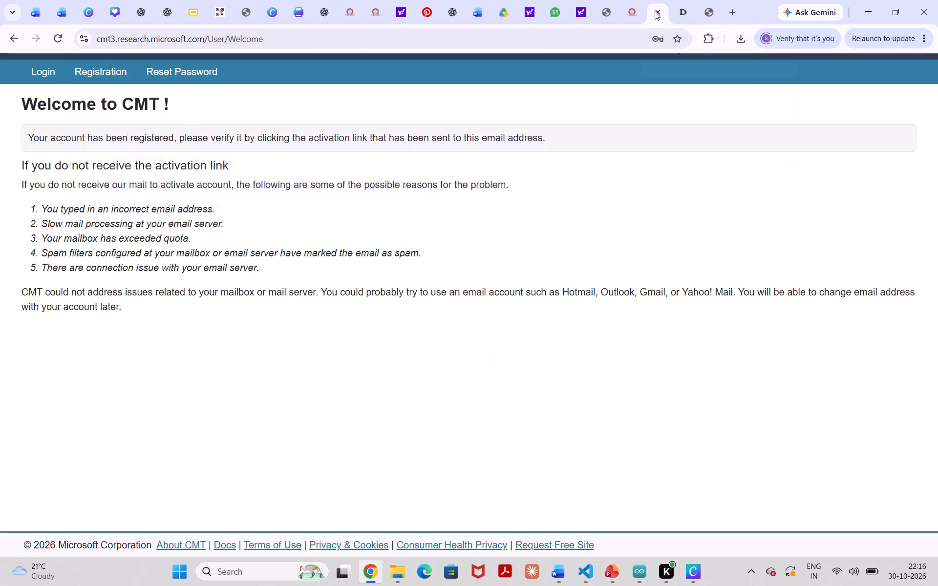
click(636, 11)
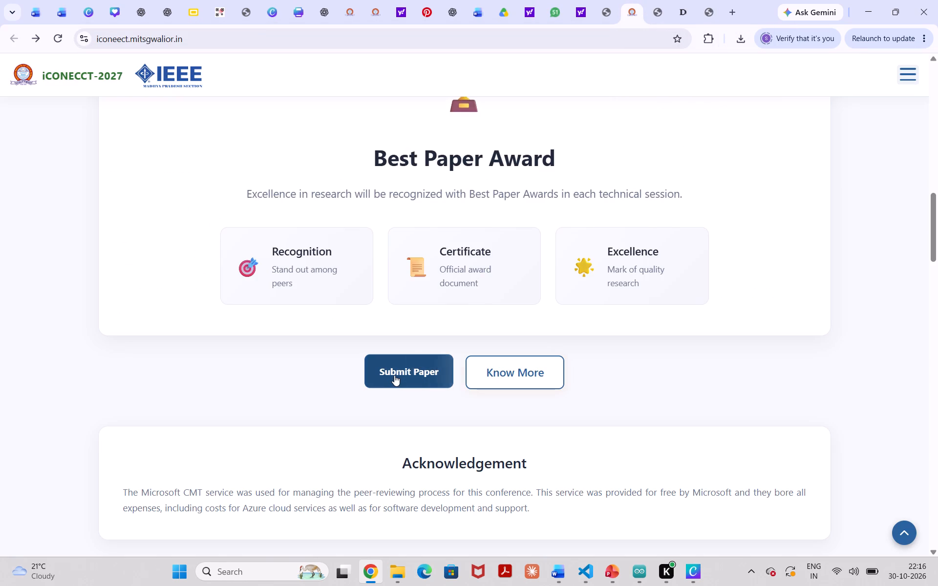
Open the iCONECCT-2027 paper submission page at its Submission Process section.
click(395, 374)
scroll(295, 380, down, 4)
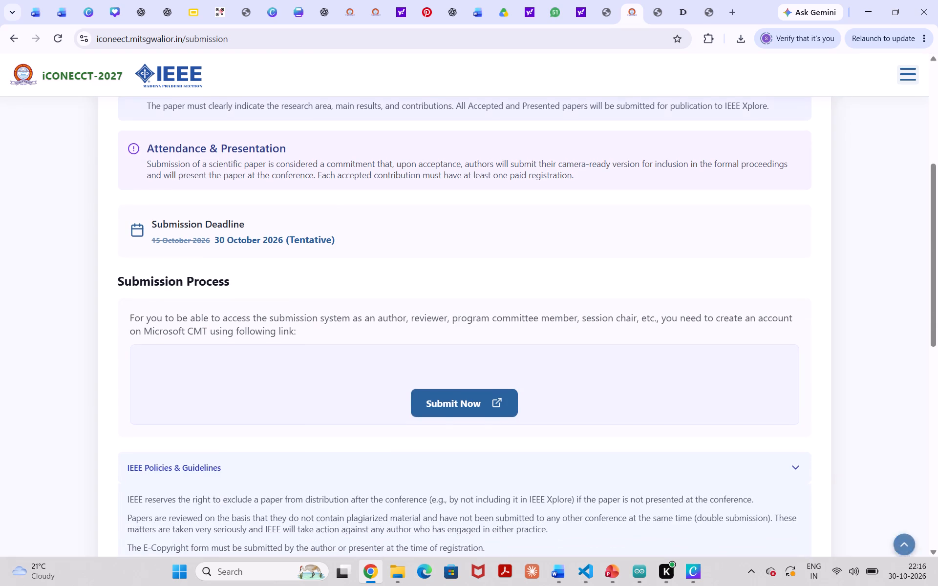
Go from the conference's Submission Process section to its Microsoft CMT submission system.
click(437, 411)
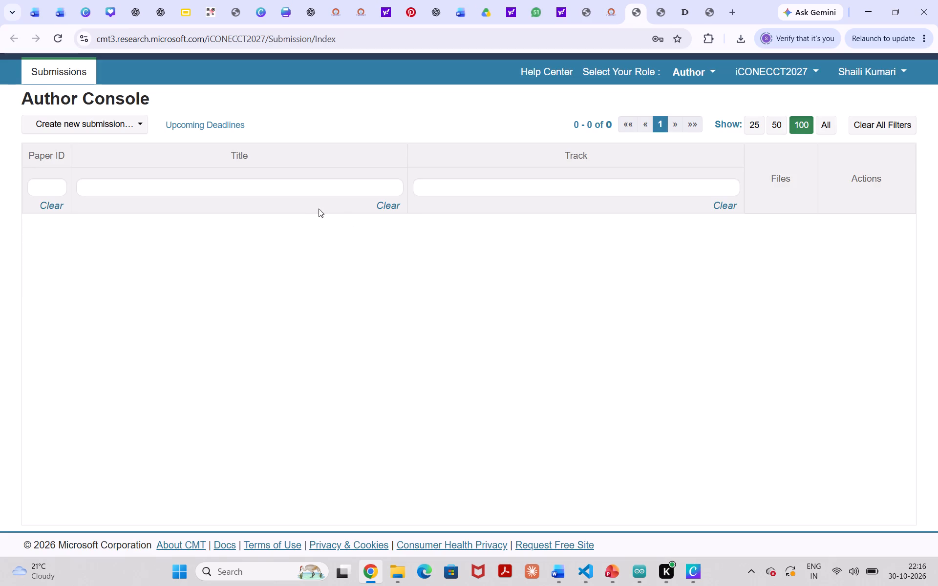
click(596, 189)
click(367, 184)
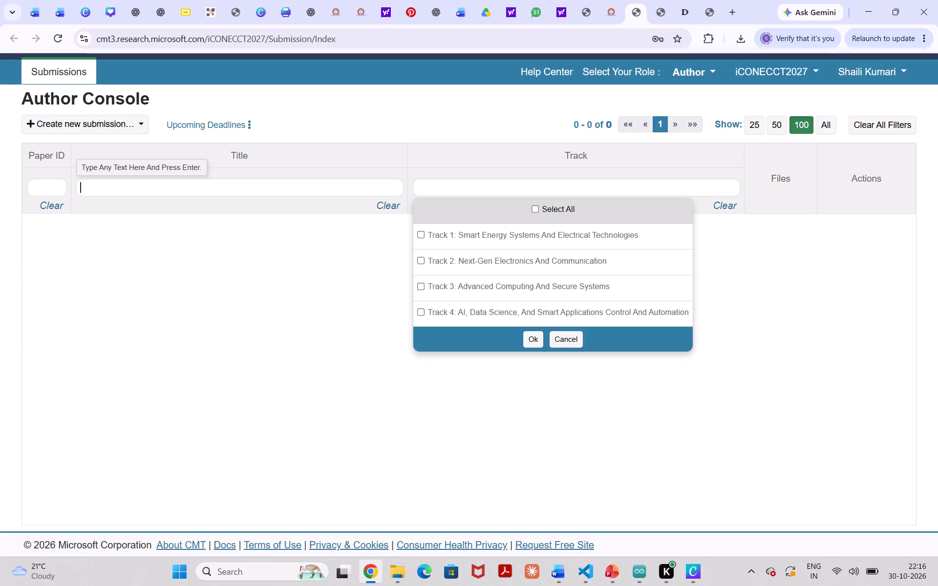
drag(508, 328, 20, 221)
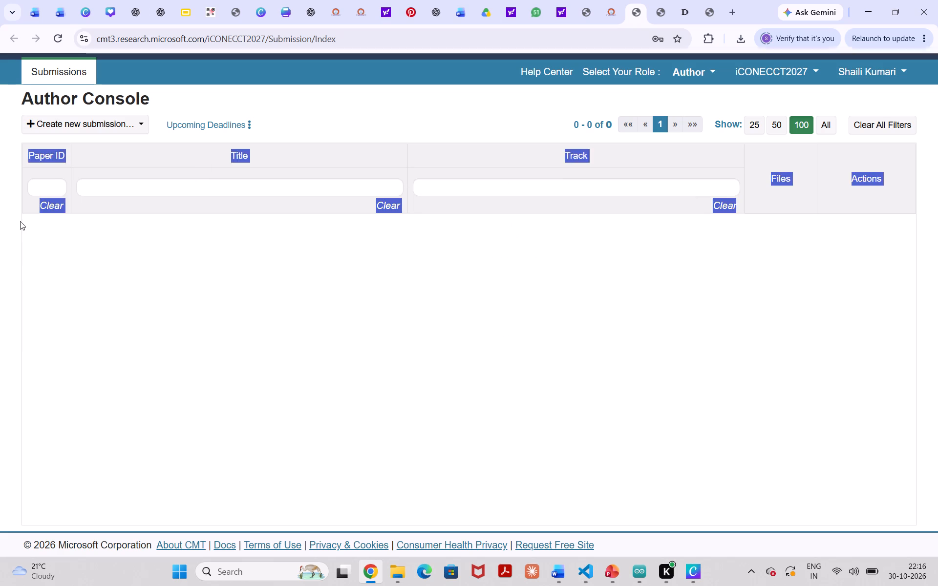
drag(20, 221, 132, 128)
Create a new submission in Track 2: Next-Gen Electronics and Communication.
click(132, 128)
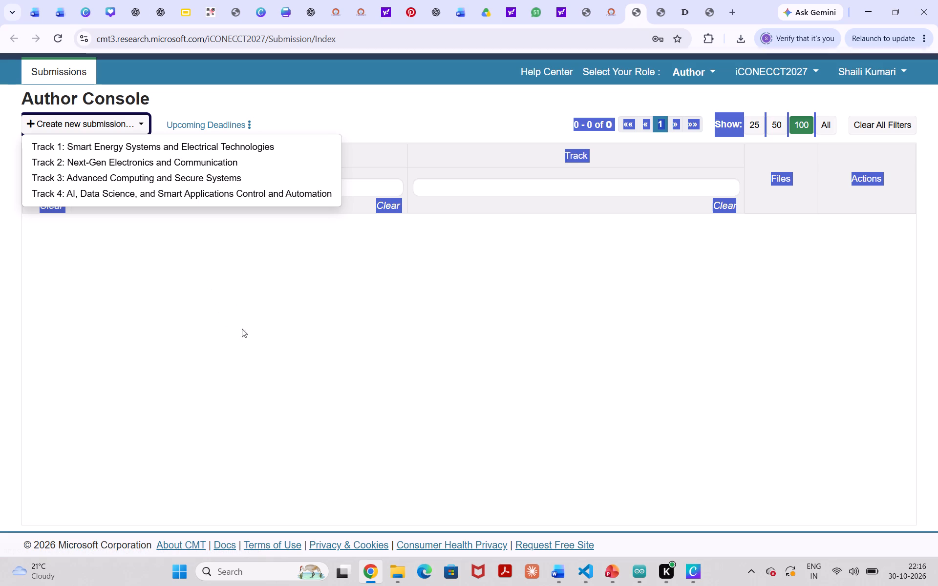
click(230, 384)
click(87, 126)
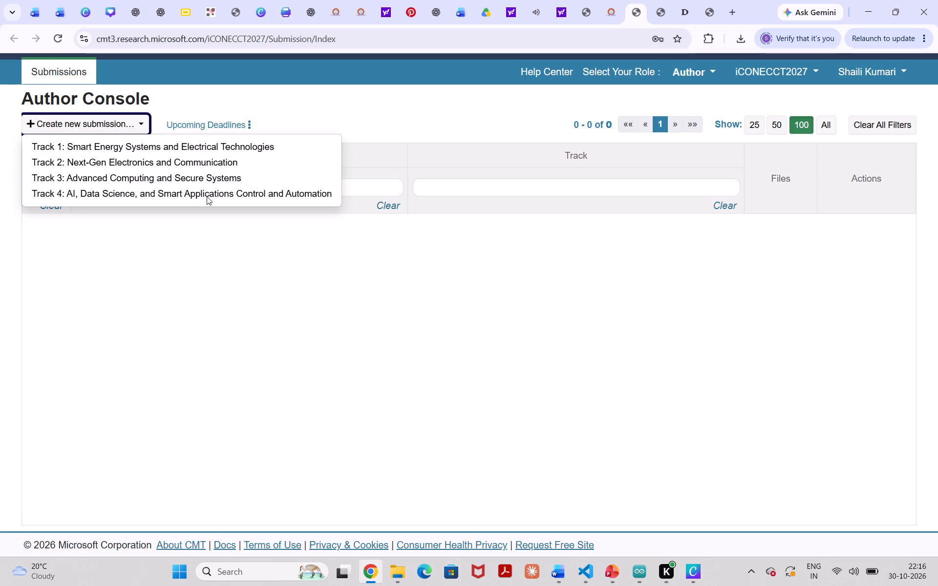
click(195, 154)
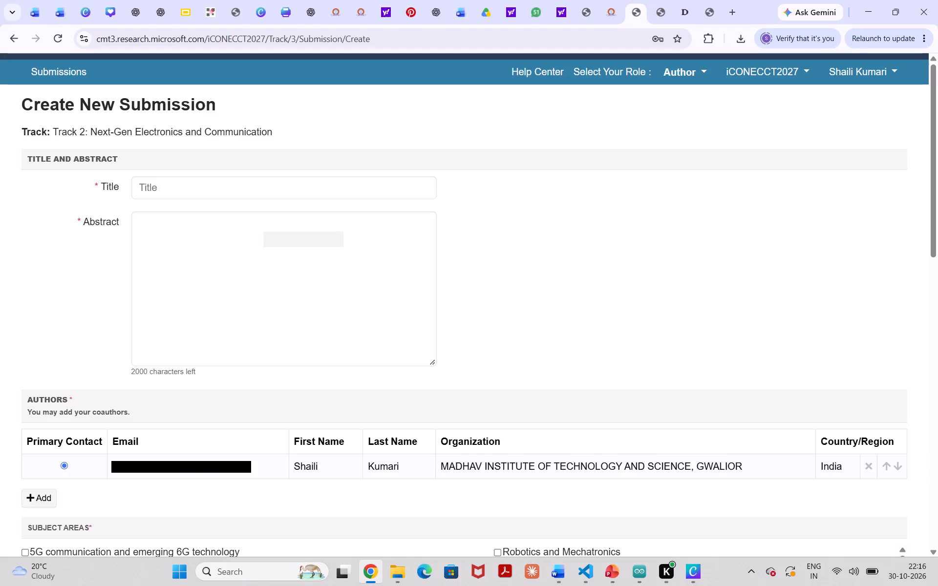
Copy the title "Offline Monitoring and Recovery in an Elderly Health Monitoring and Fall Detection System using MERN Stack" from the Word manuscript into the submission form.
click(276, 188)
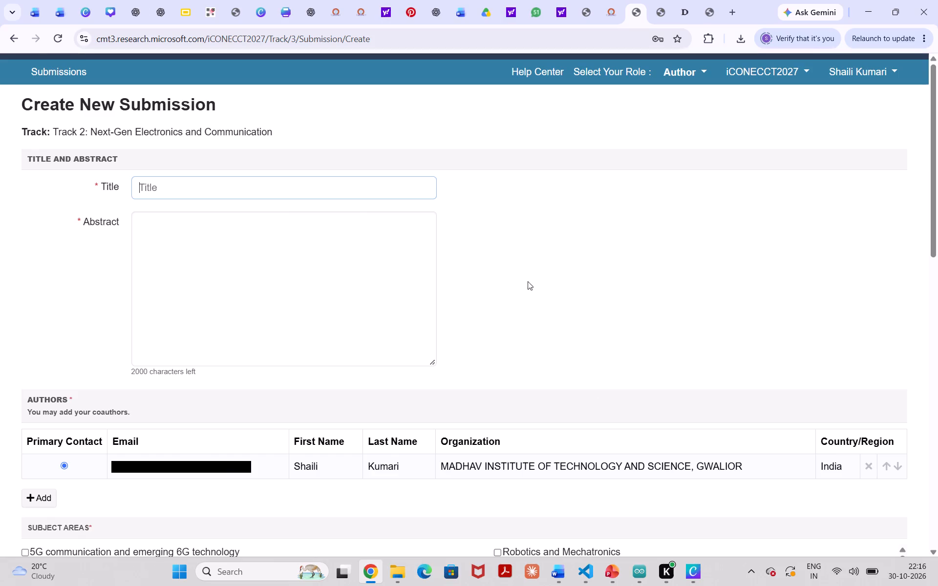
click(560, 577)
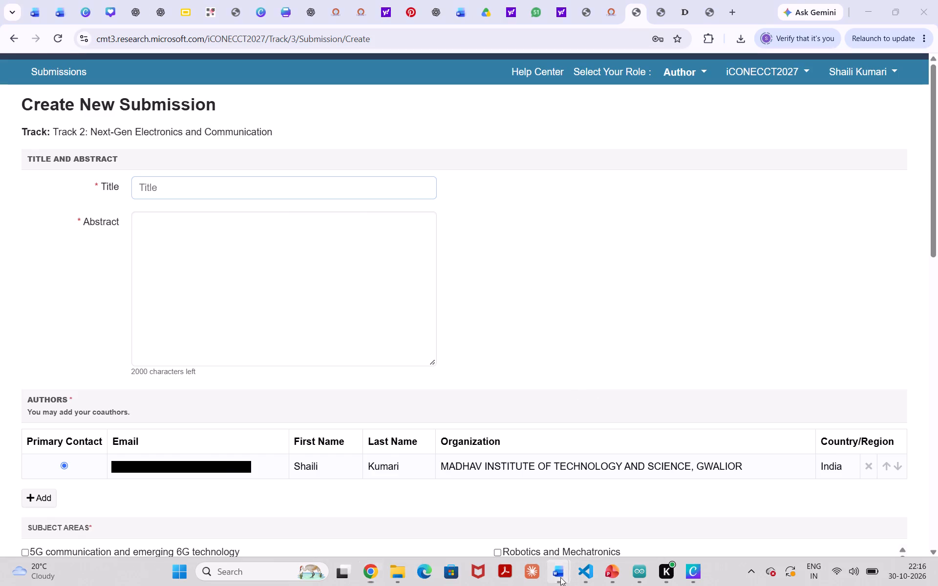
click(529, 507)
scroll(470, 359, up, 8)
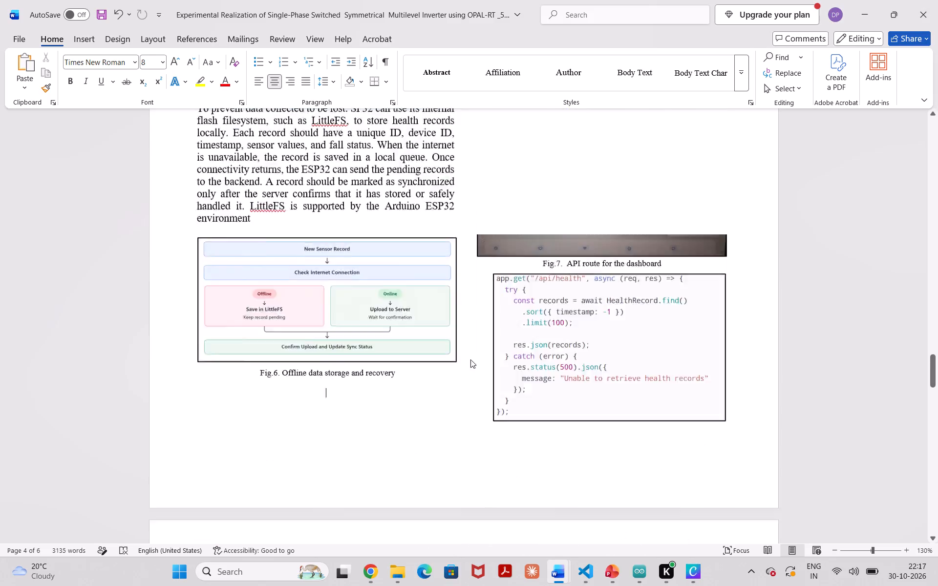
scroll(470, 359, up, 20)
scroll(470, 359, up, 9)
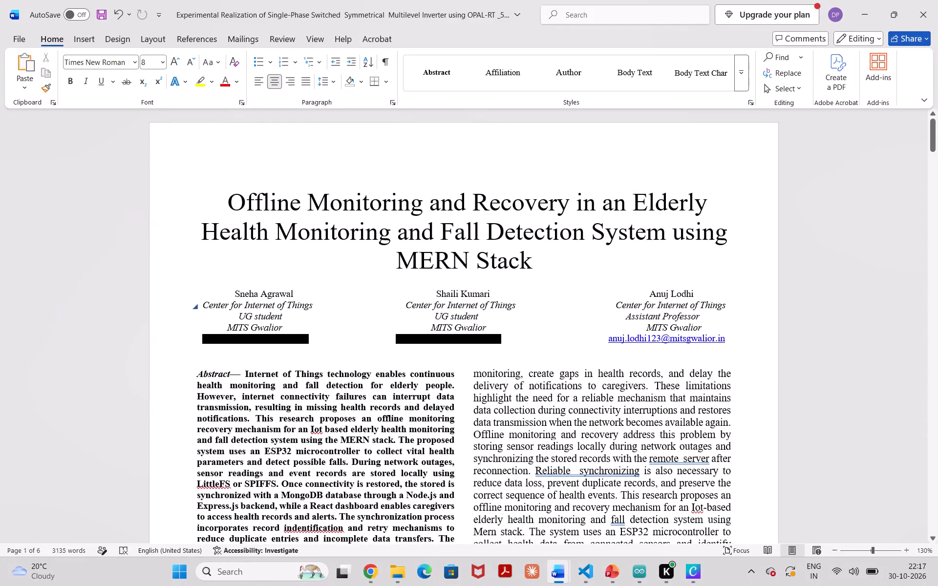
drag(226, 199, 538, 256)
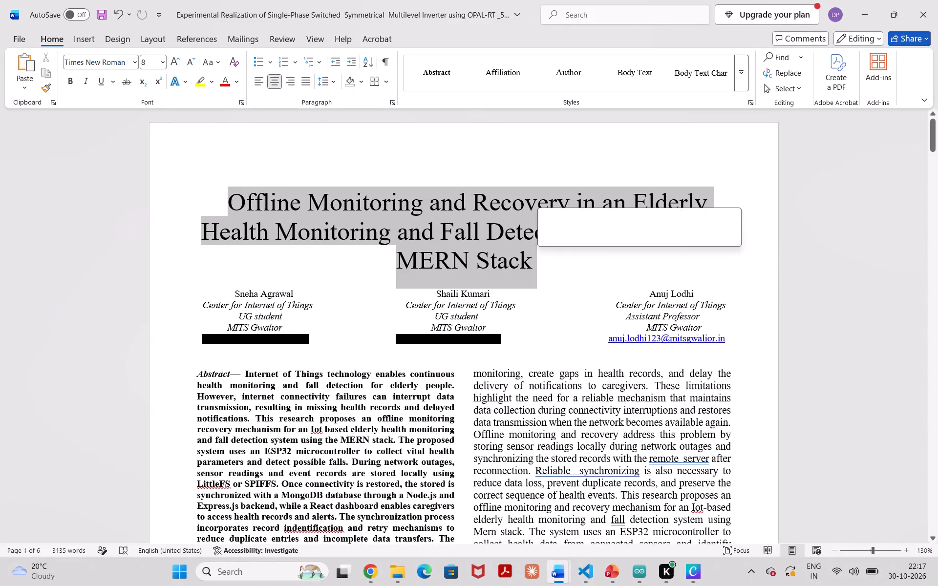
key(ctrl+c)
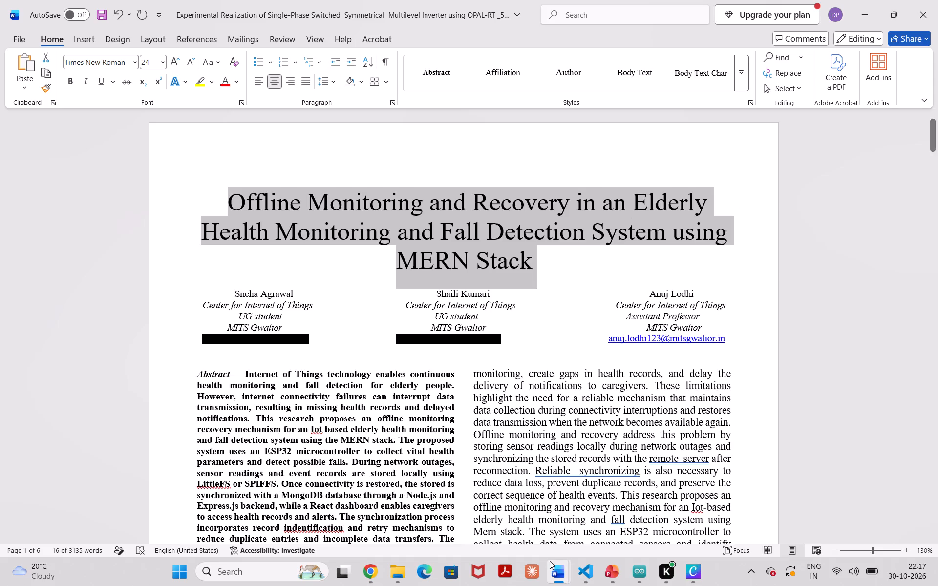
click(371, 576)
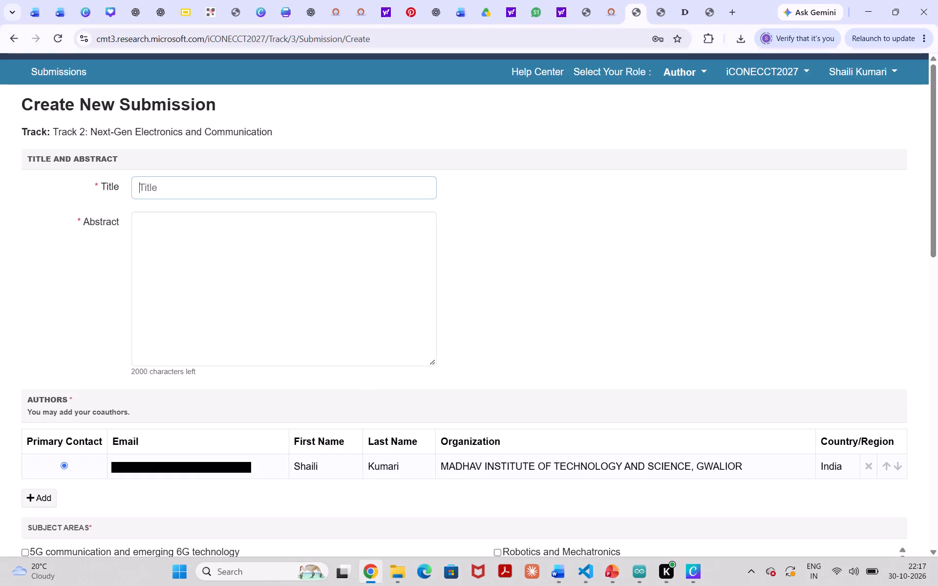
key(ctrl+v)
Copy the abstract text together with its keywords line from the Word manuscript into the submission's Abstract field.
click(317, 224)
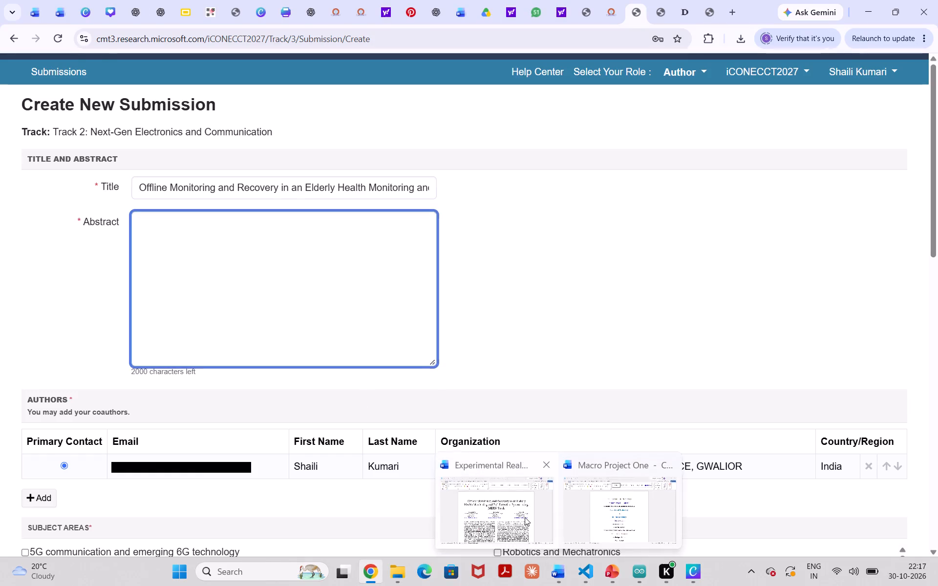
click(525, 517)
scroll(489, 388, down, 1)
scroll(358, 278, up, 1)
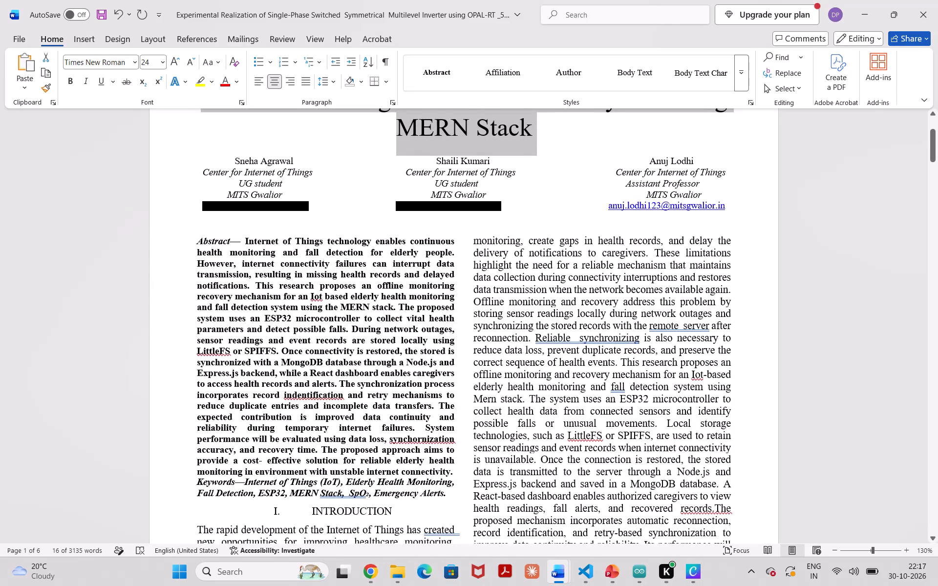
drag(244, 240, 443, 497)
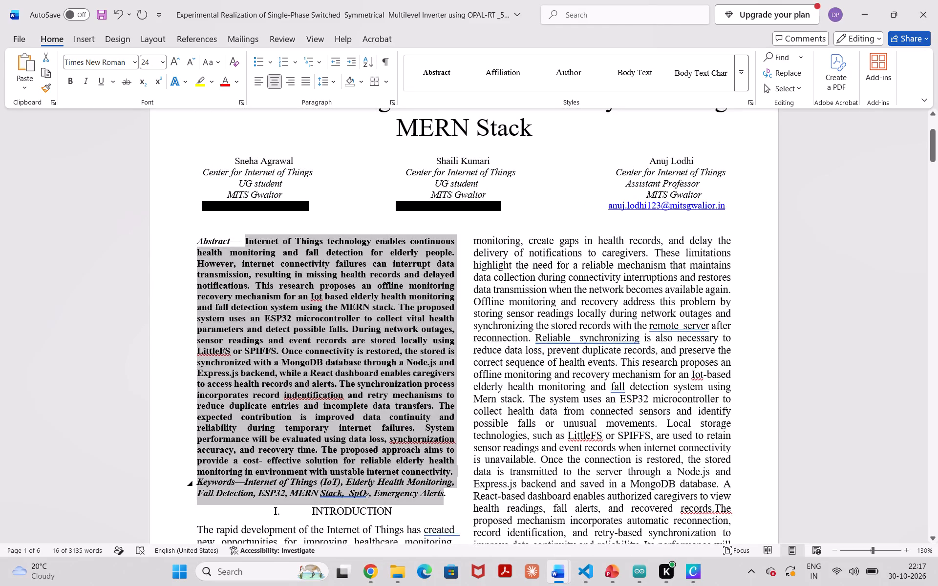
drag(443, 497, 444, 499)
key(ctrl+c)
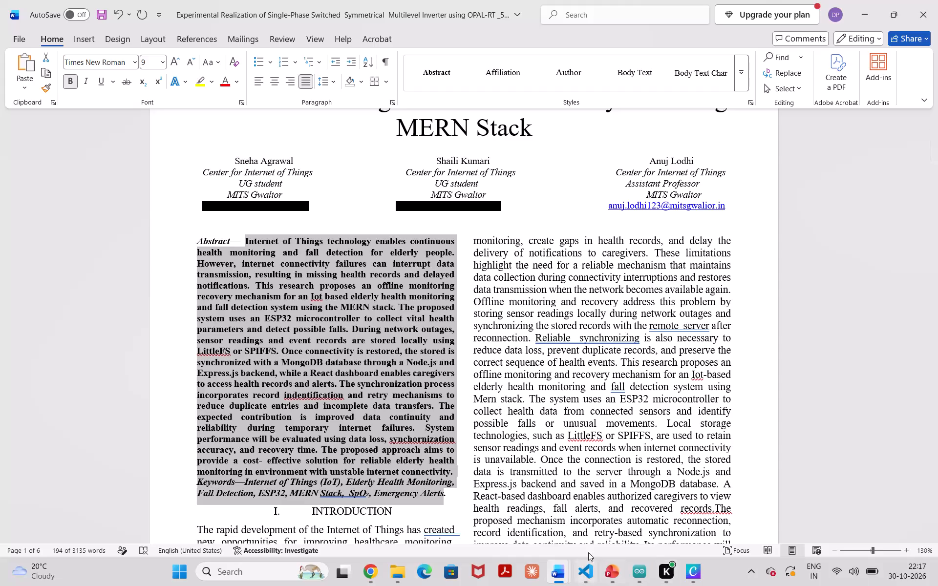
click(370, 571)
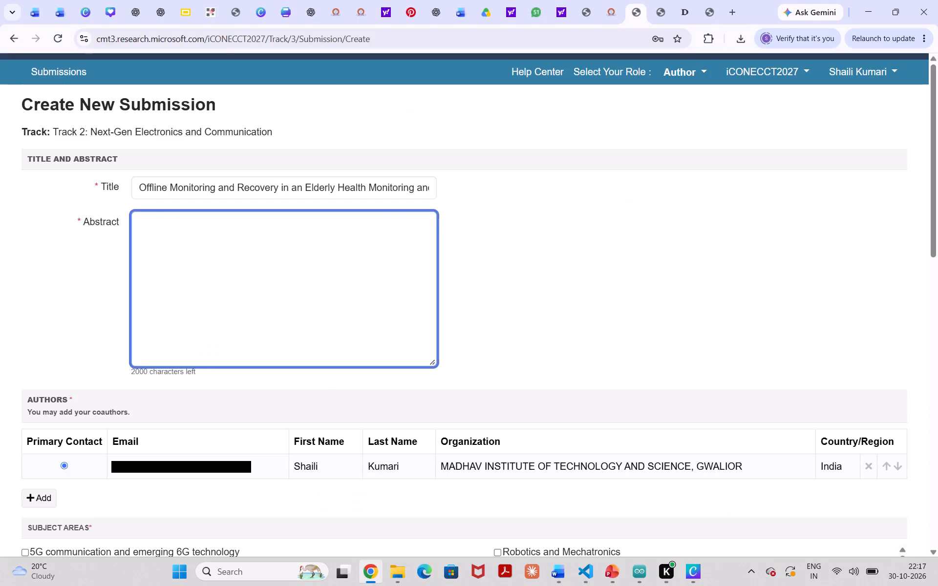
key(ctrl+v)
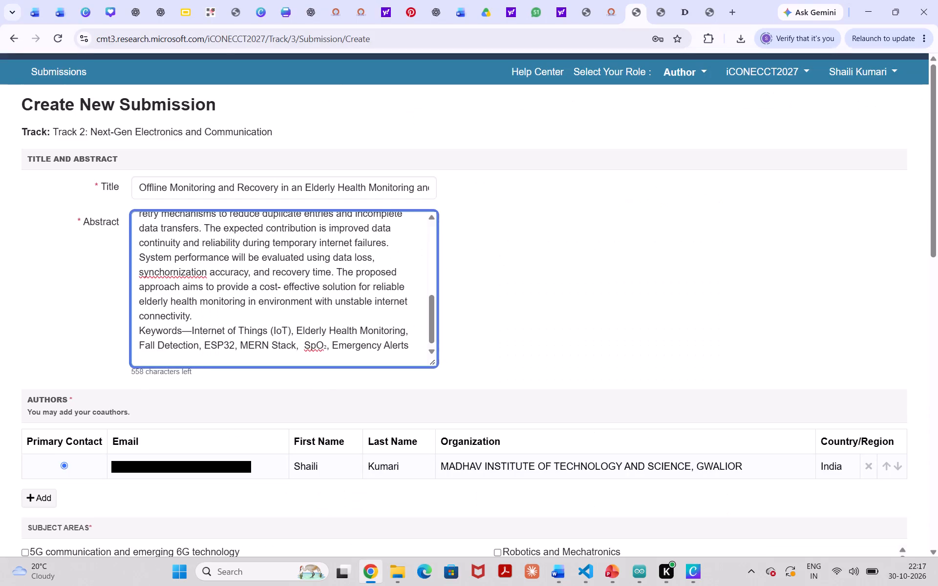
Look over the Authors, Subject Areas and Files sections of the submission form.
scroll(378, 261, down, 3)
scroll(546, 363, down, 1)
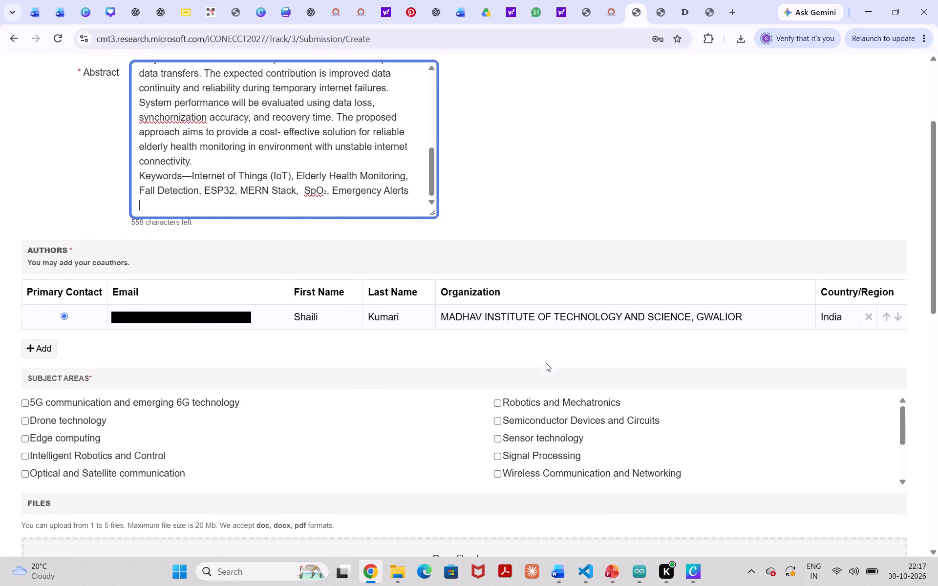
scroll(546, 363, down, 1)
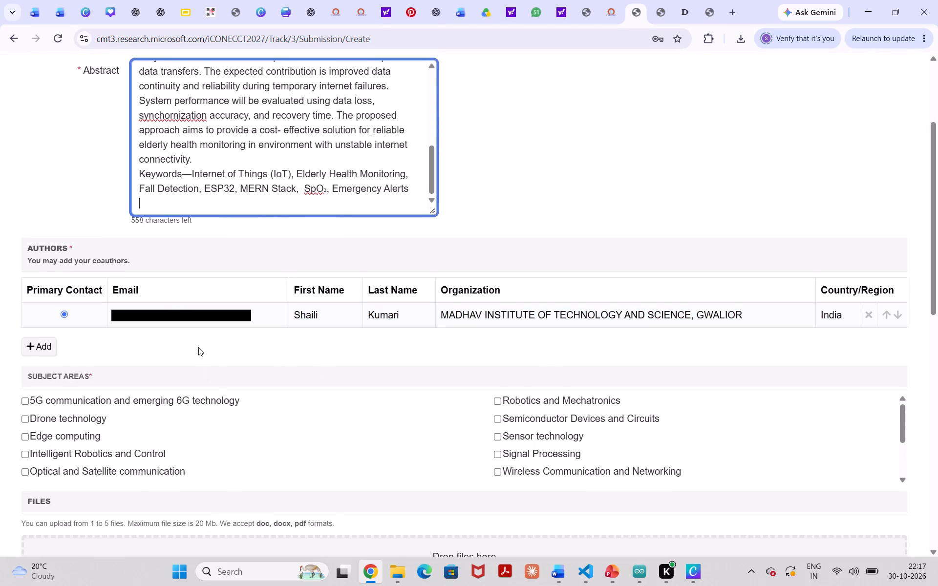
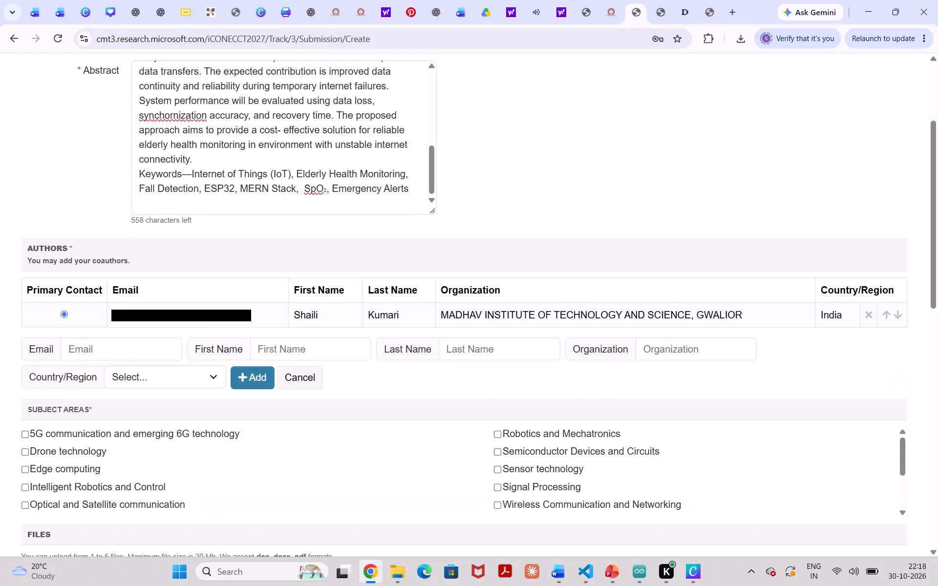
Fill in the coauthor's first name in the blank new-author entry of the submission's Authors section.
click(92, 350)
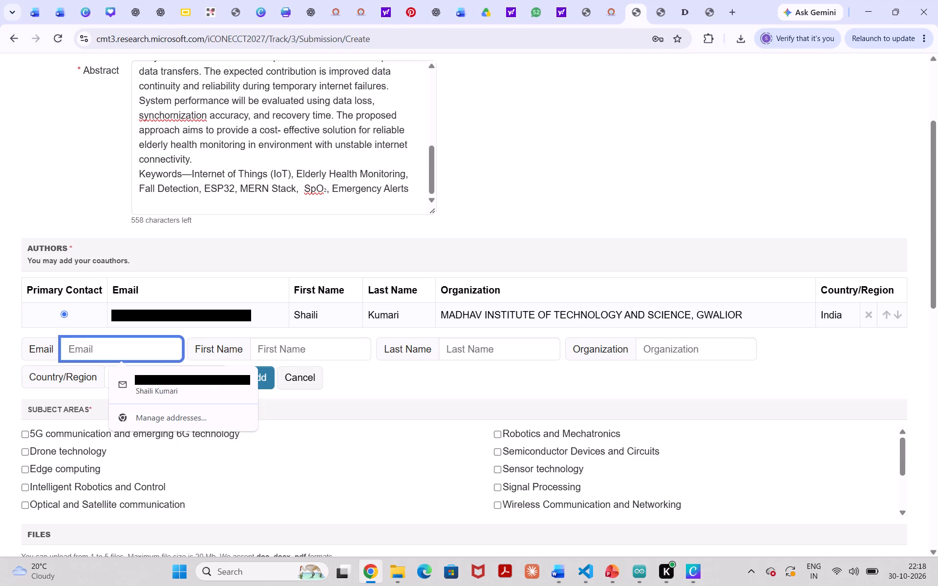
click(288, 348)
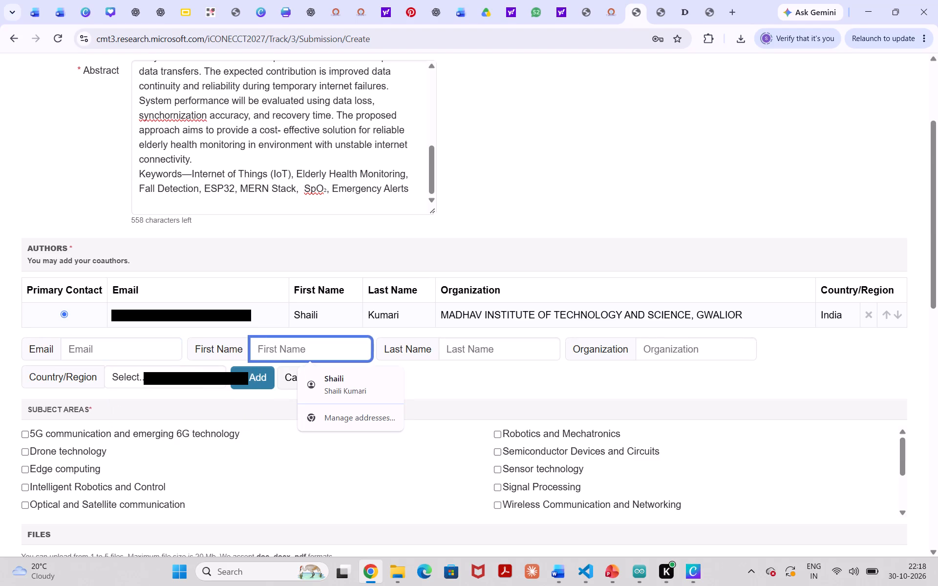
key(s)
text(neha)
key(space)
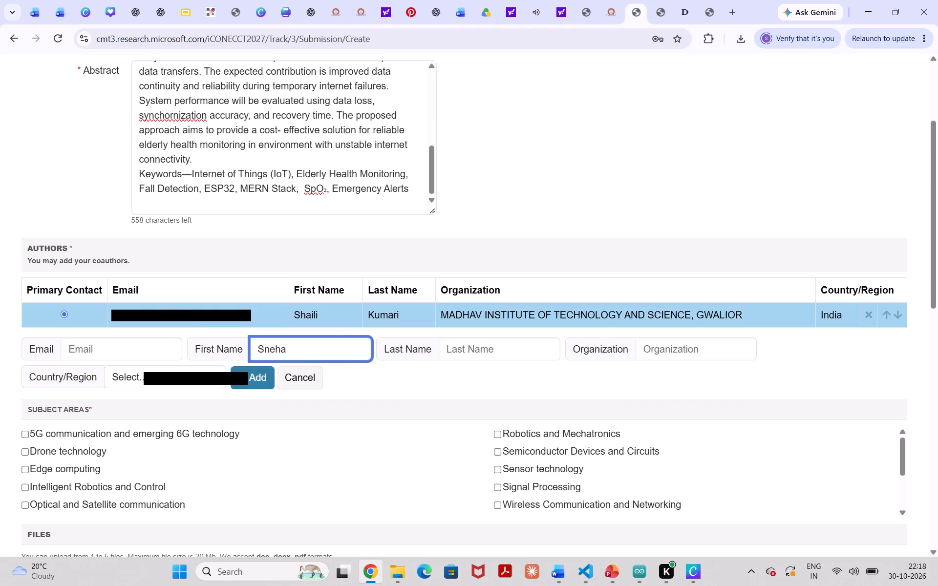
Fill in the coauthor's last name in the new-author entry of the Authors section.
click(458, 352)
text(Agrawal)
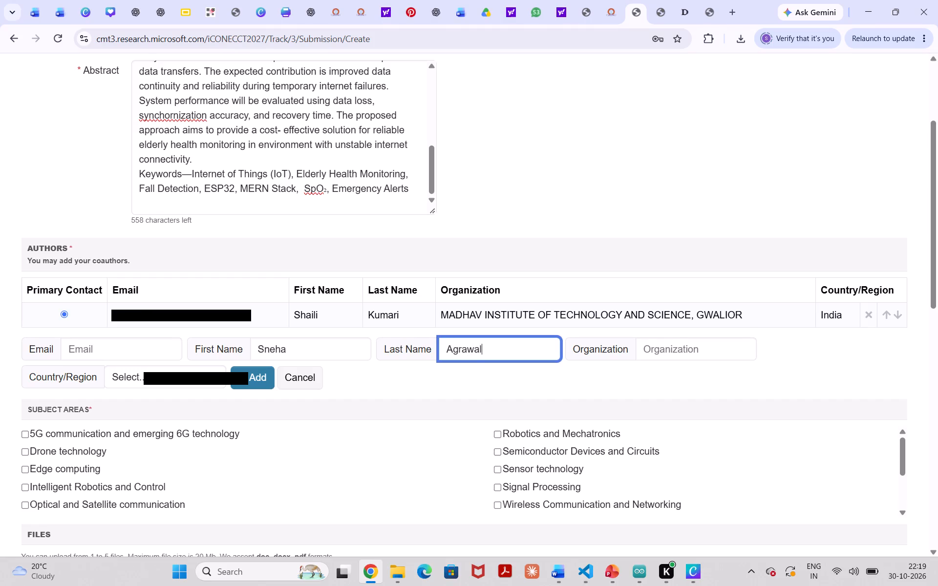
Enter the coauthor's organization as MADHAV INSTITUTE OF TECHNOLOGY AND SCIENCE , GWALIOR, the same institute as the existing author's.
click(745, 313)
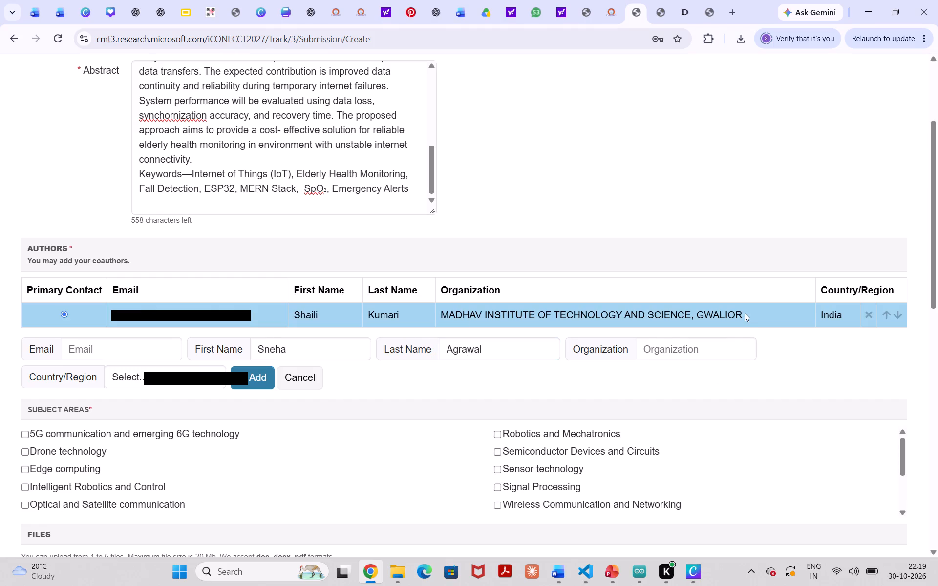
click(699, 348)
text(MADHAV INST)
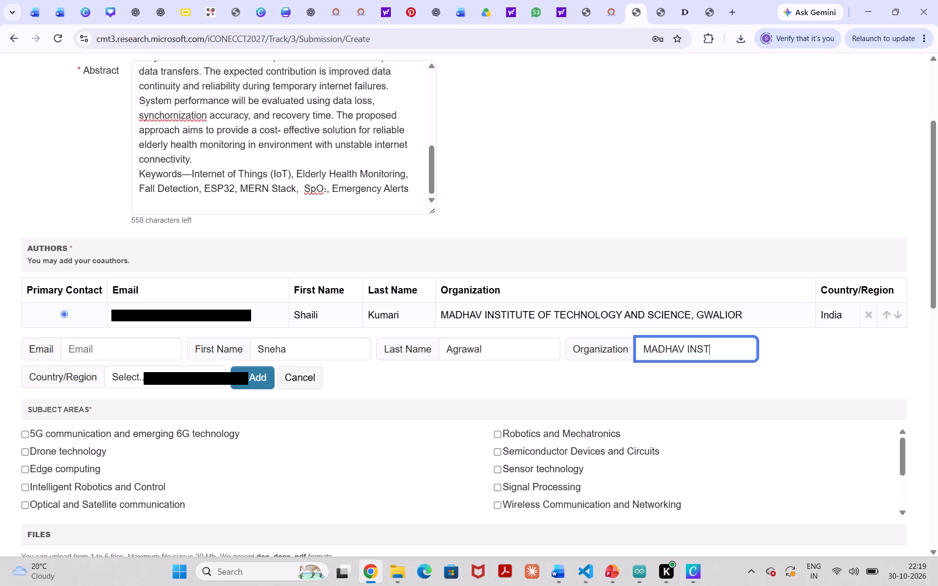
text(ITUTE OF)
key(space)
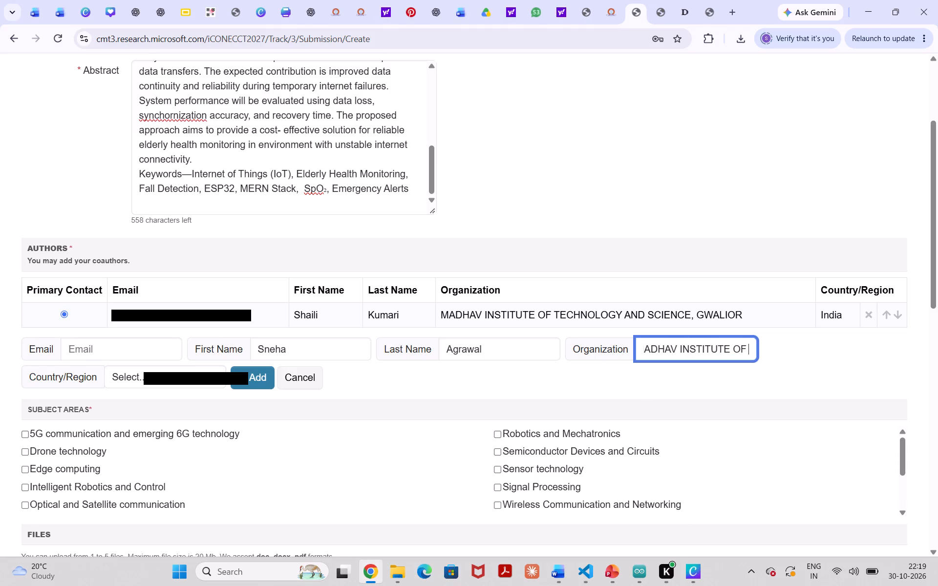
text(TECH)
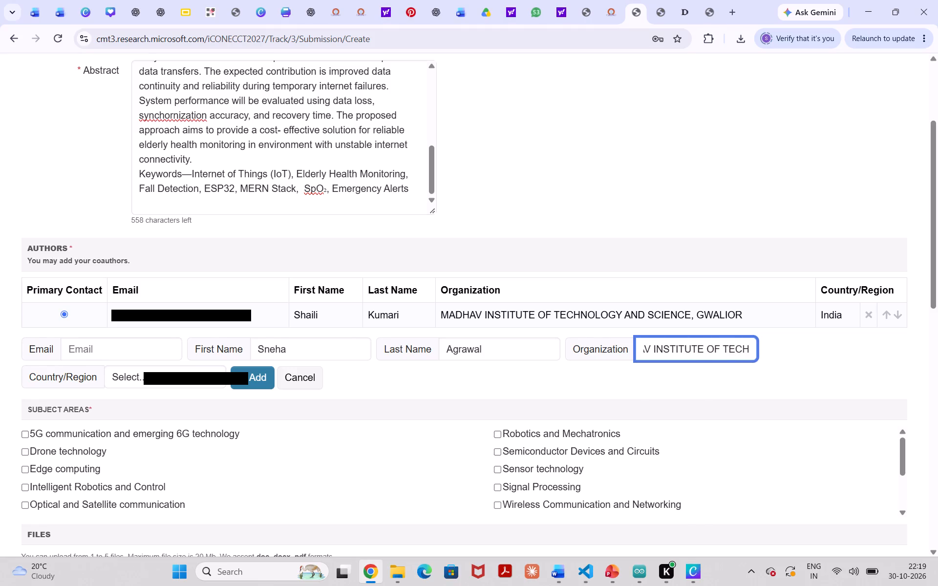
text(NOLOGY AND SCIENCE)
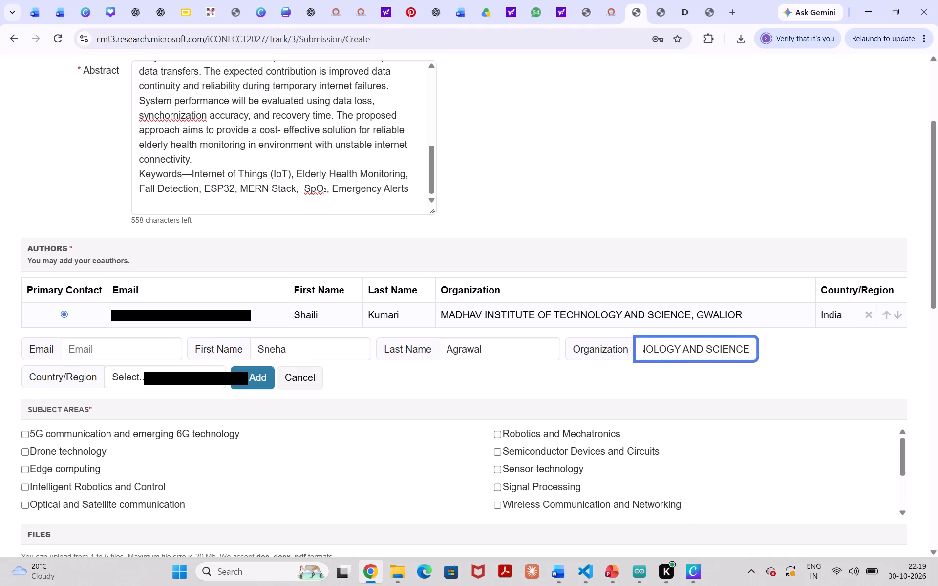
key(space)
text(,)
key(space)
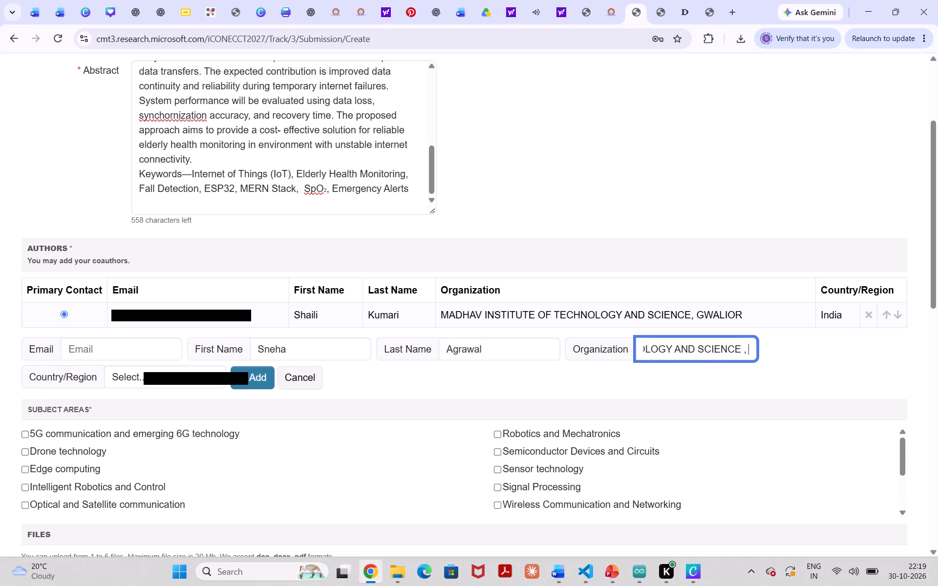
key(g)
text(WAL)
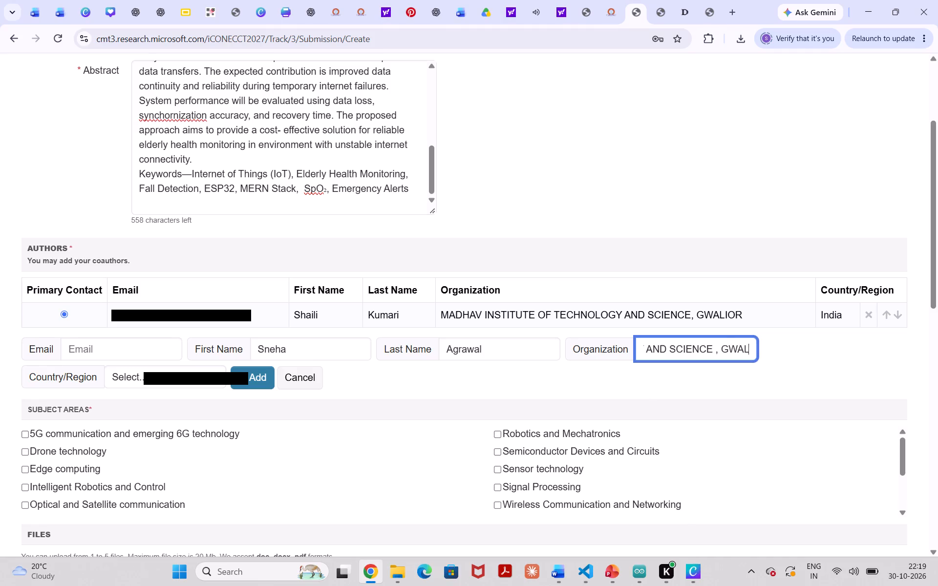
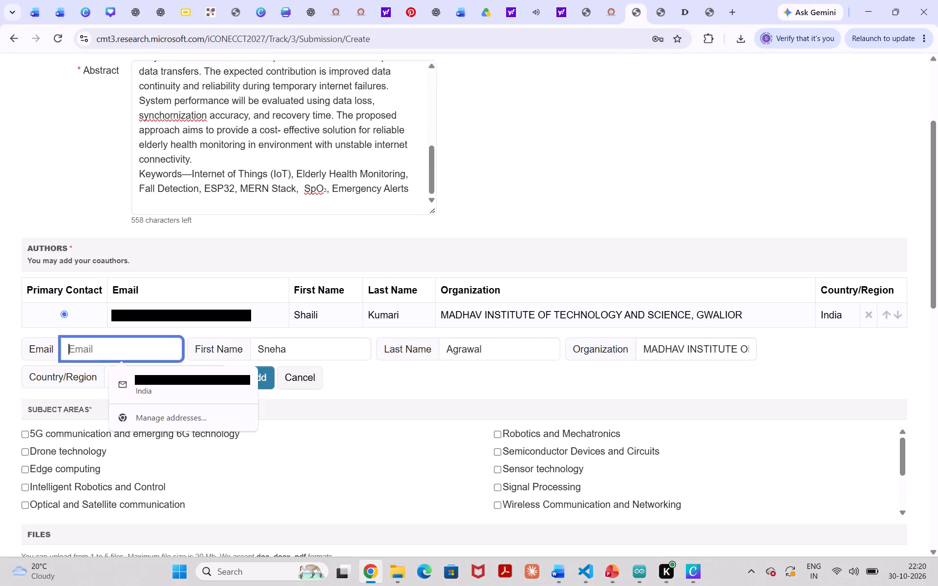
Paste the copied email address into the Email field of the new coauthor entry.
key(ctrl+v)
Choose the coauthor's Country/Region in the new author entry of the Authors section.
click(184, 375)
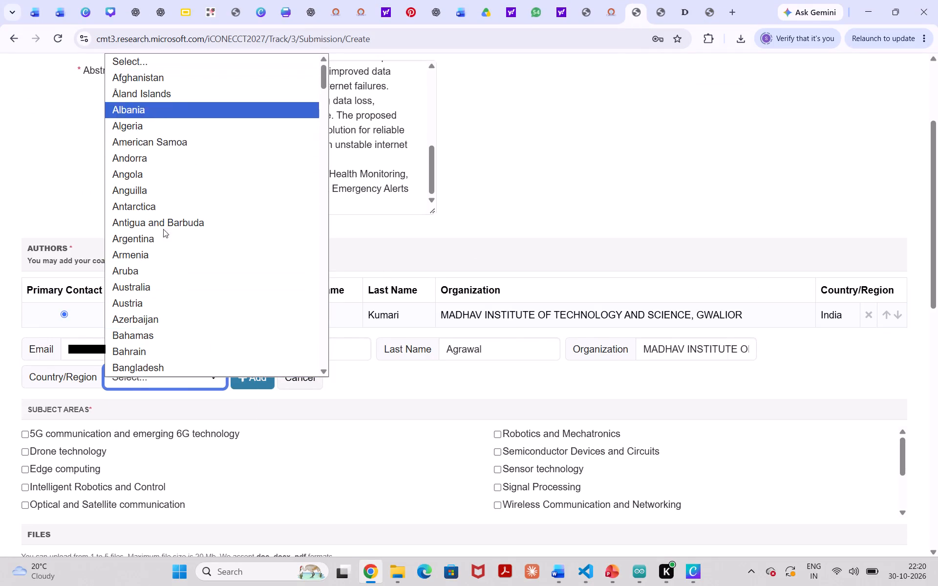
scroll(162, 275, down, 7)
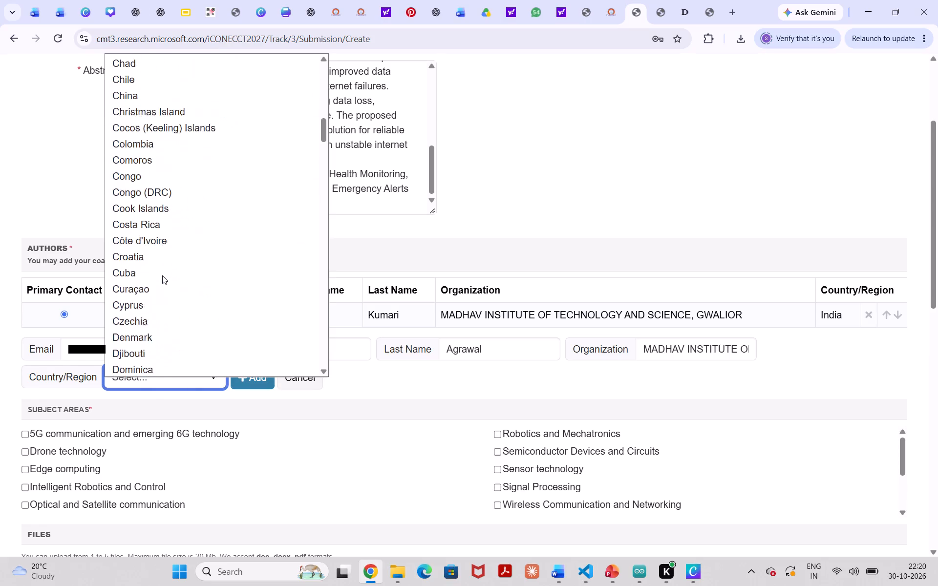
scroll(162, 275, down, 7)
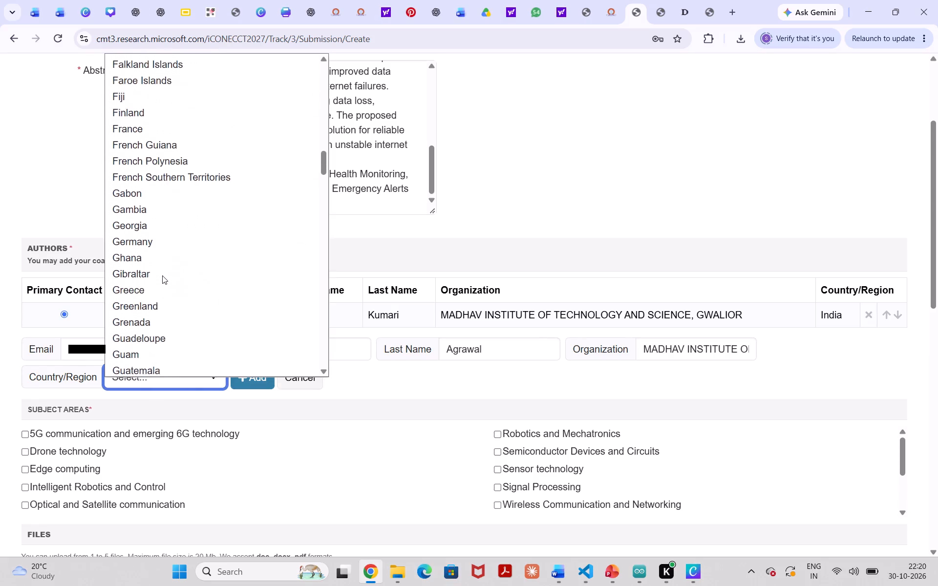
scroll(162, 275, down, 3)
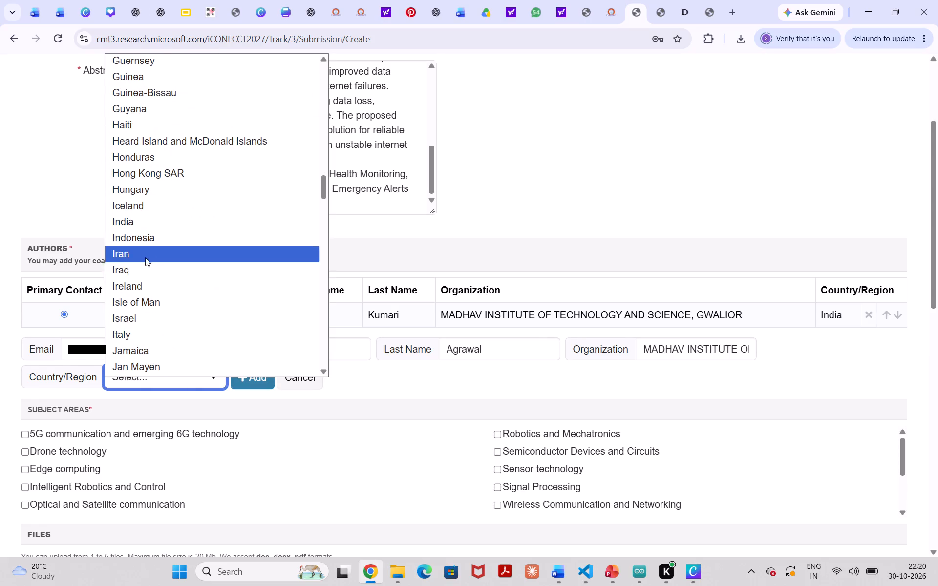
Set the new coauthor's country/region to India.
click(134, 222)
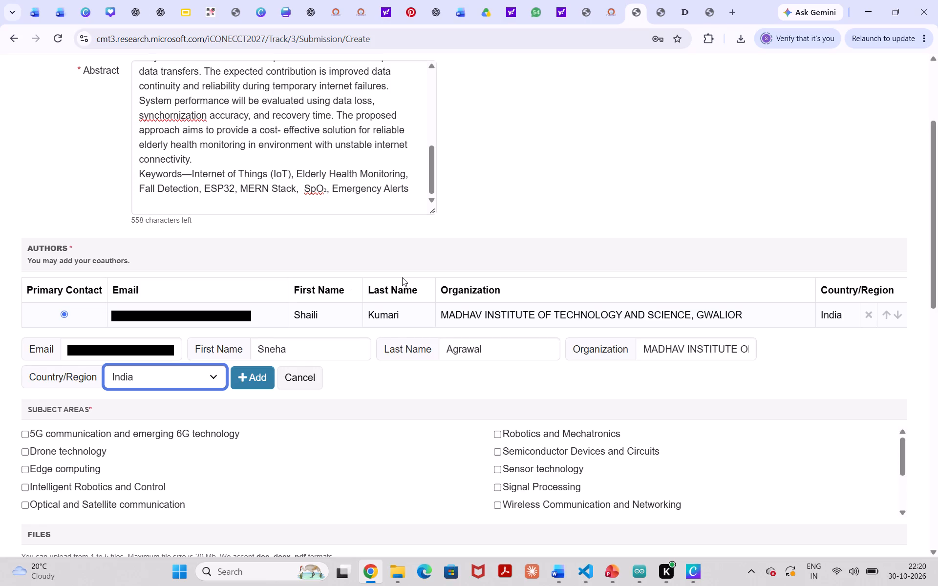
Look through the subject area options and the form sections below to find the area that fits the paper.
scroll(341, 392, down, 1)
scroll(341, 392, up, 1)
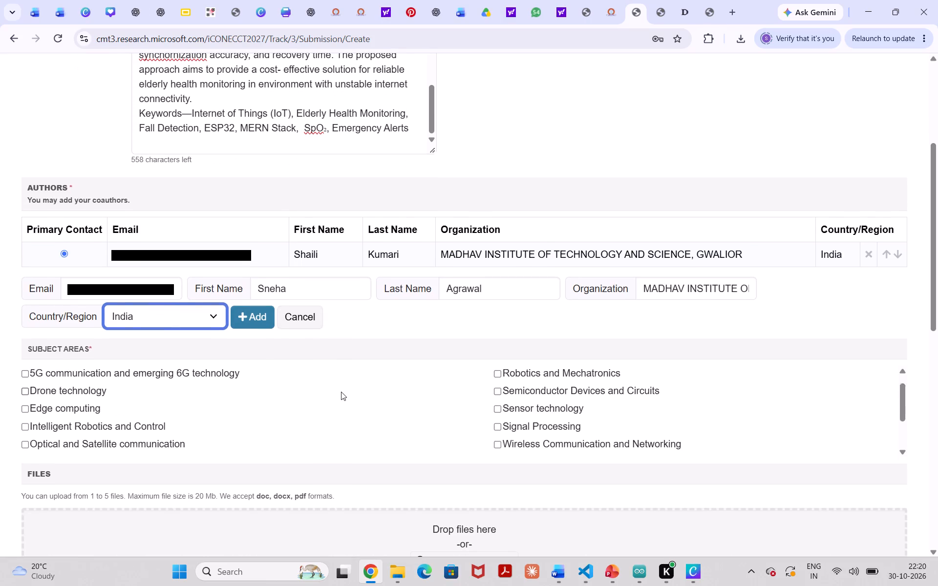
scroll(341, 392, up, 1)
scroll(456, 318, down, 2)
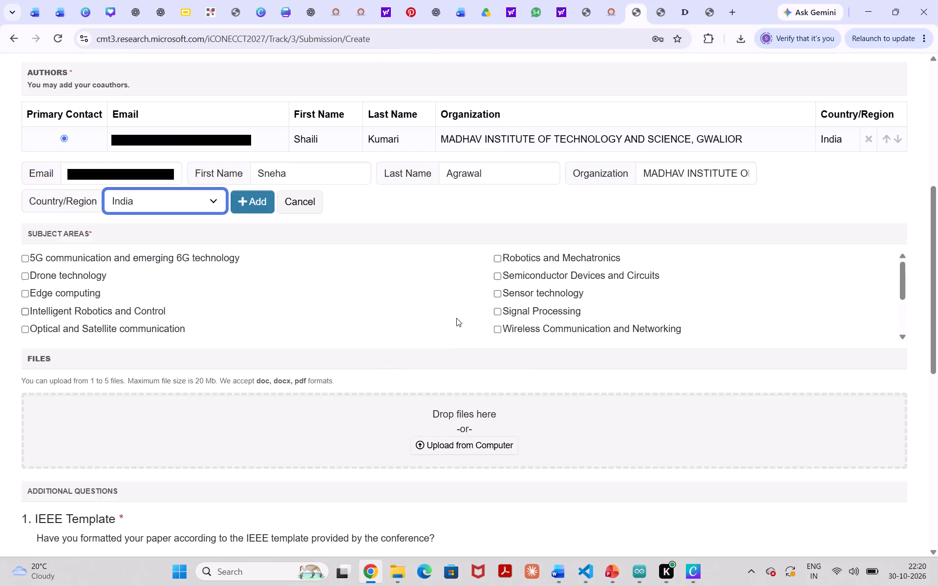
scroll(440, 312, down, 1)
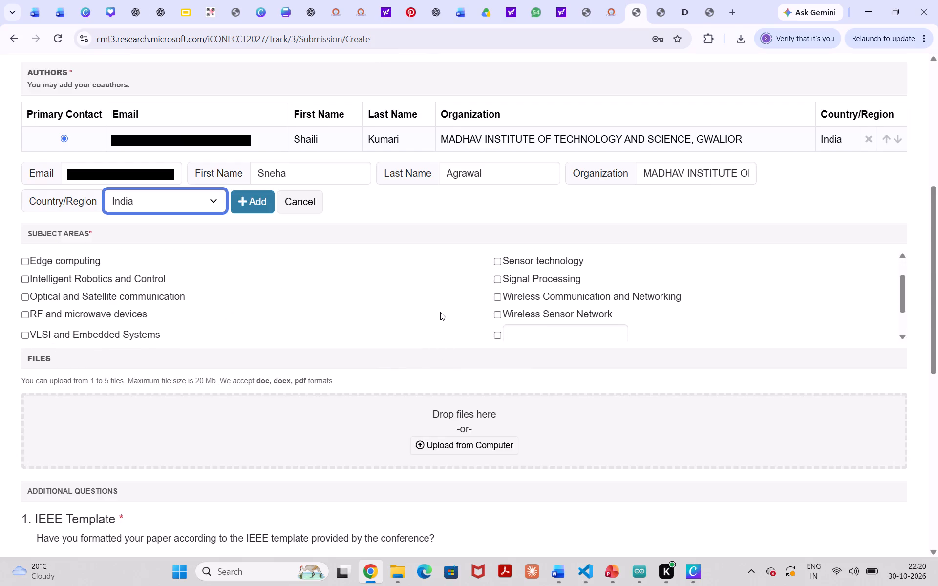
scroll(440, 312, down, 1)
scroll(440, 312, up, 4)
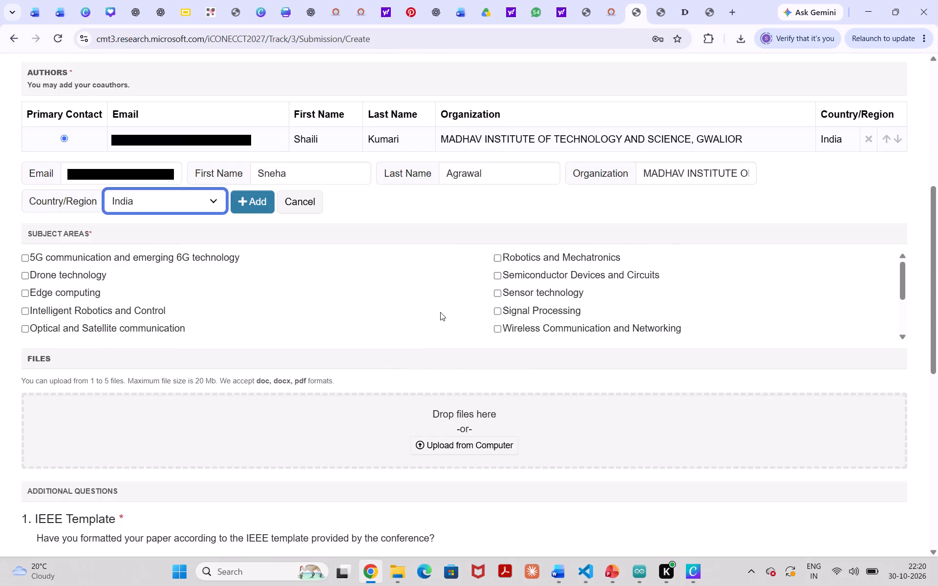
scroll(440, 312, up, 2)
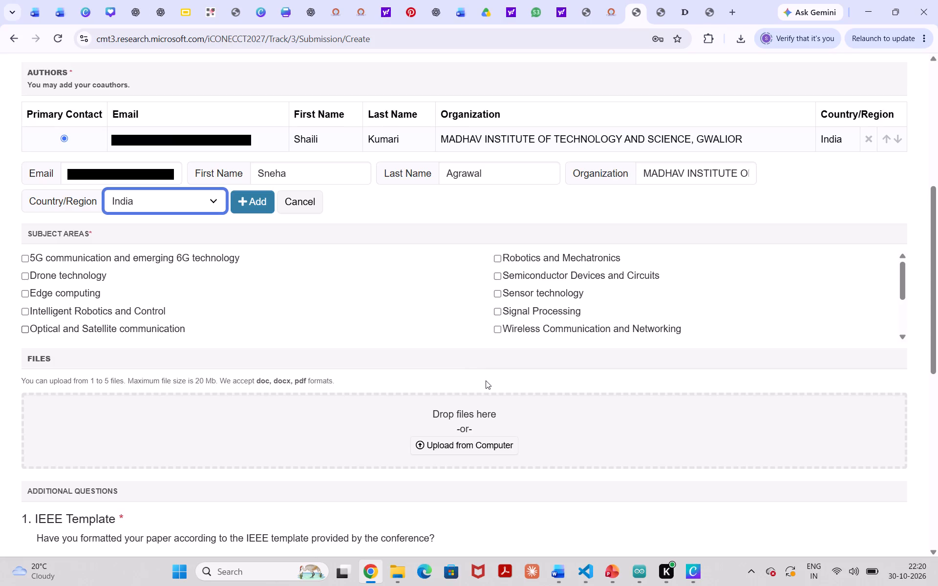
scroll(486, 380, down, 2)
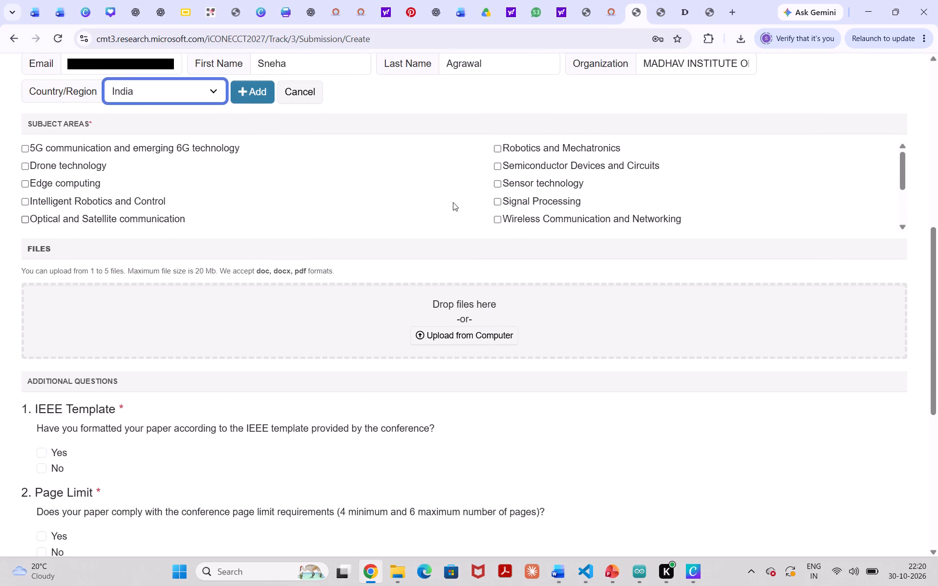
scroll(453, 202, down, 1)
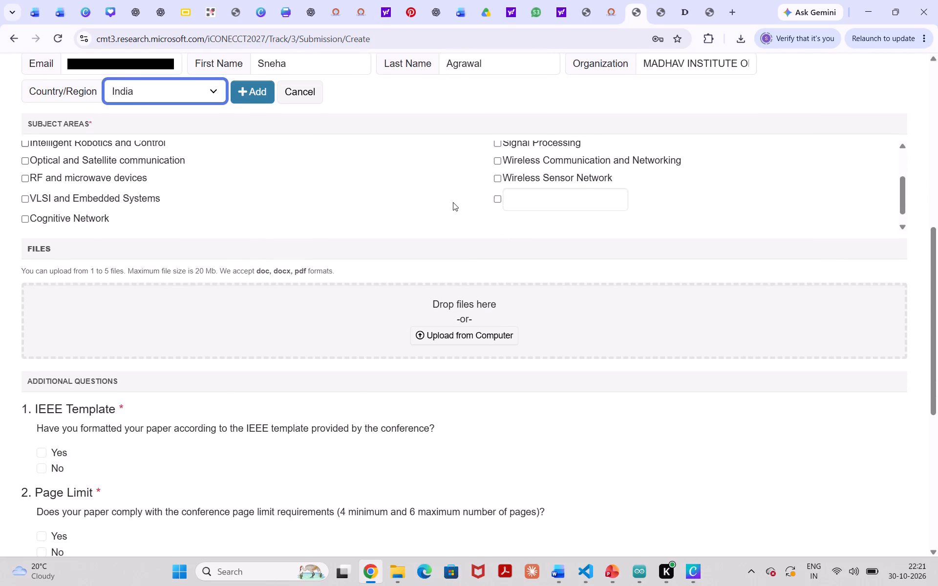
scroll(453, 202, down, 2)
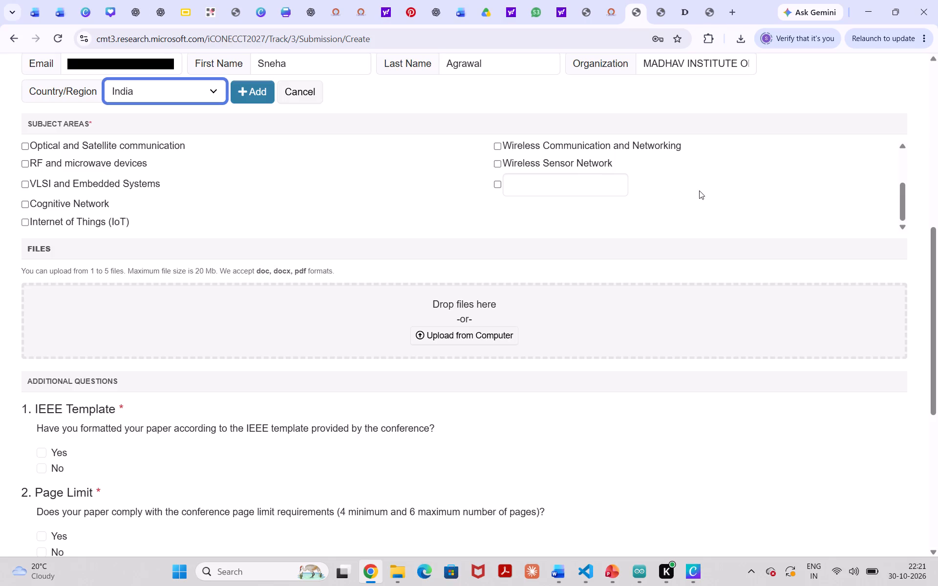
Restore the browser to a smaller window and minimize the Word, code editor and Arduino windows behind it.
click(896, 11)
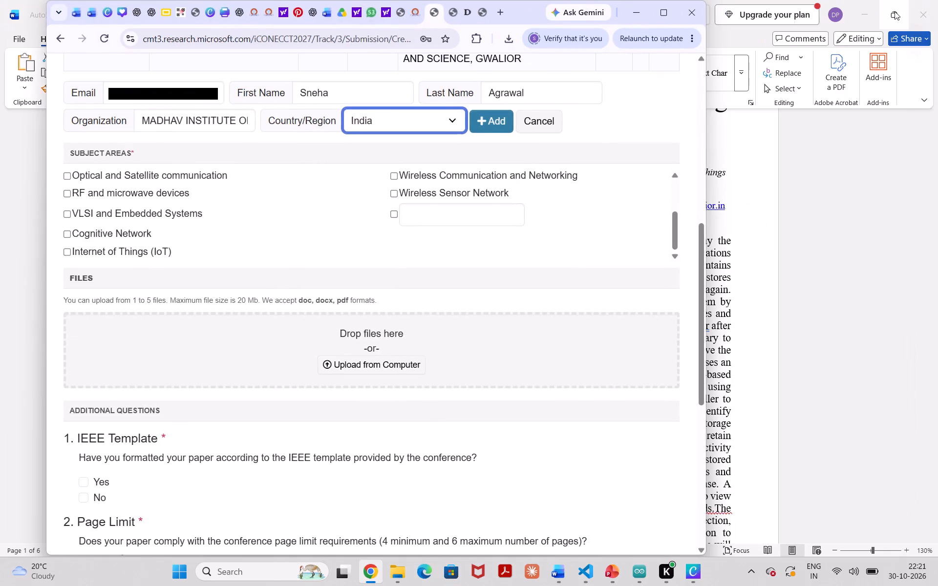
click(868, 13)
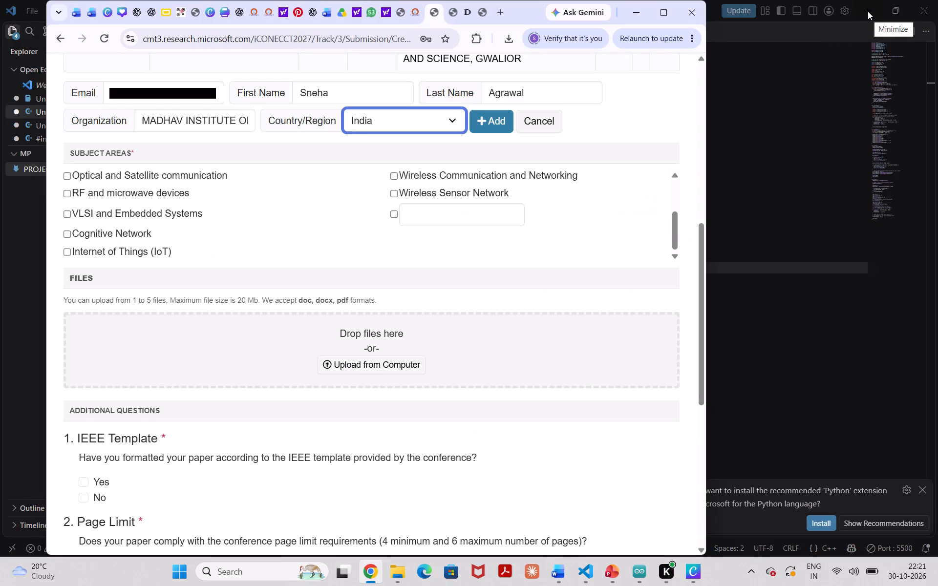
click(865, 7)
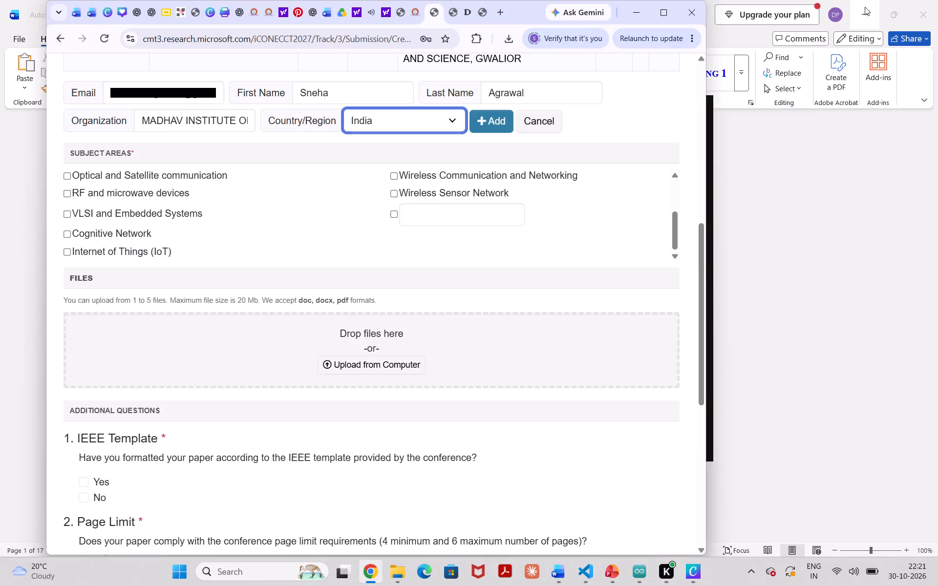
click(865, 7)
click(865, 7)
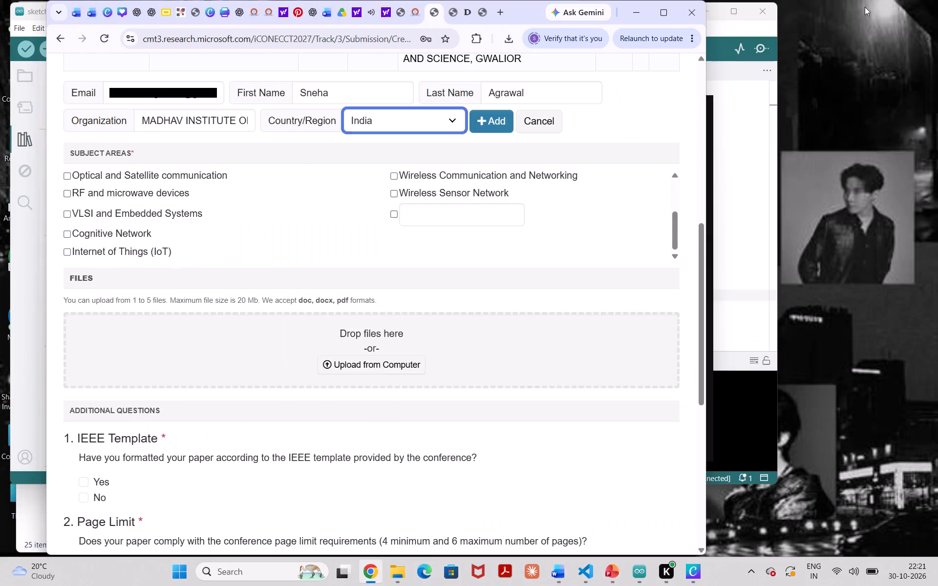
click(714, 11)
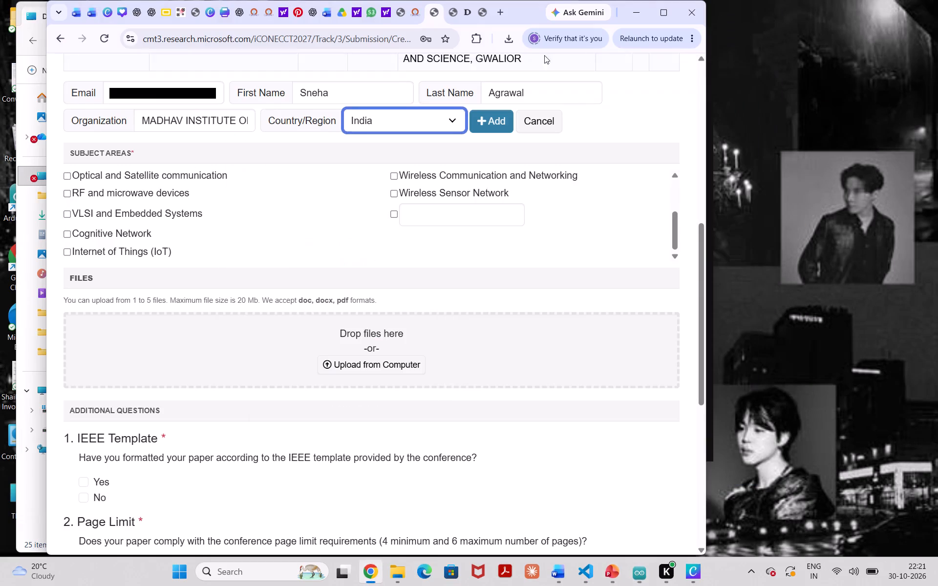
Select Internet of Things (IoT) as the paper's subject area.
click(65, 252)
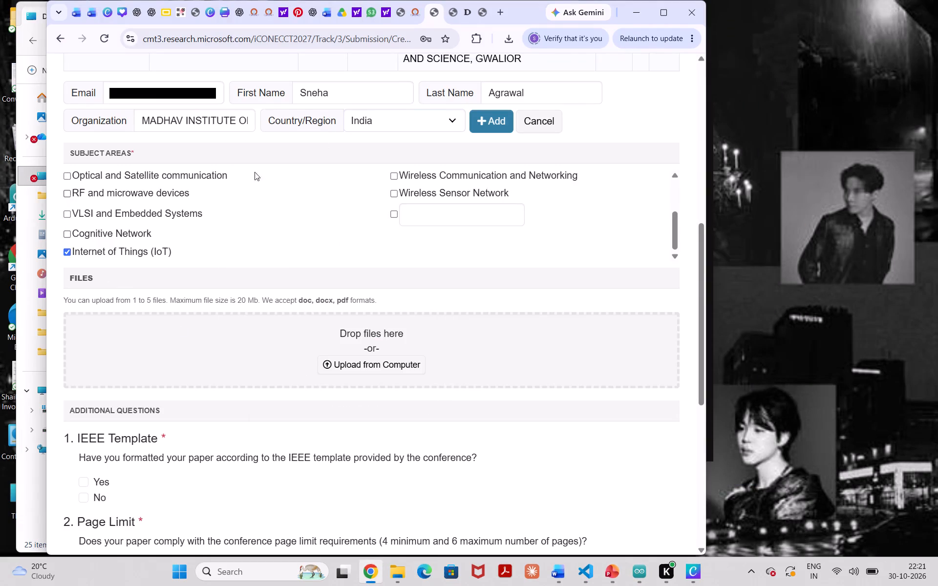
Expose the desktop beside the browser, upload the research paper PDF from it to the Files section, and maximize the browser again.
drag(518, 14, 675, 21)
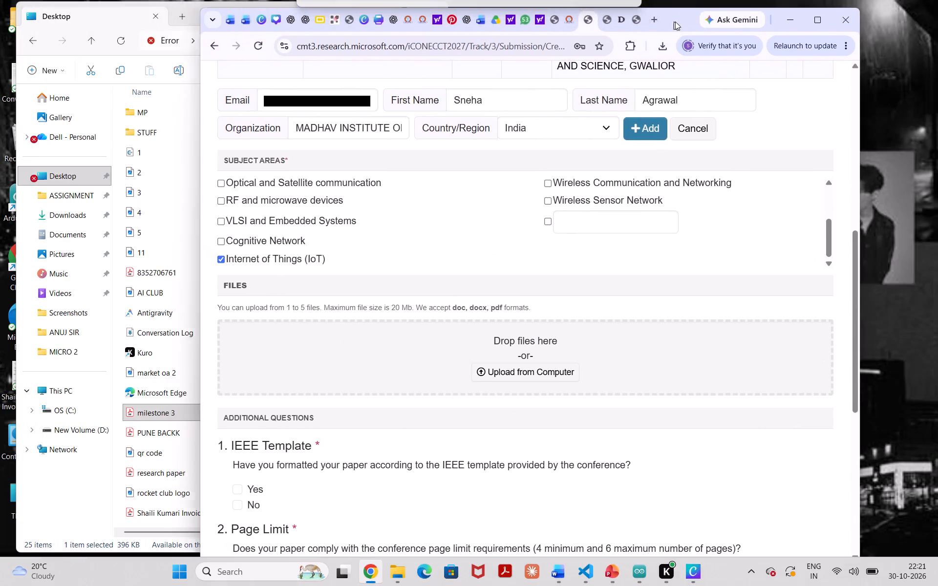
drag(675, 21, 707, 22)
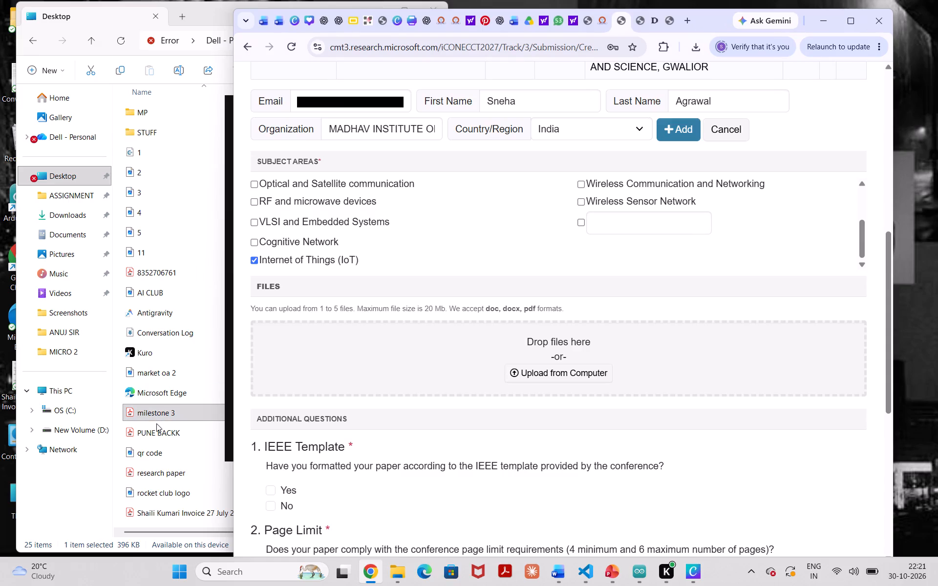
click(223, 22)
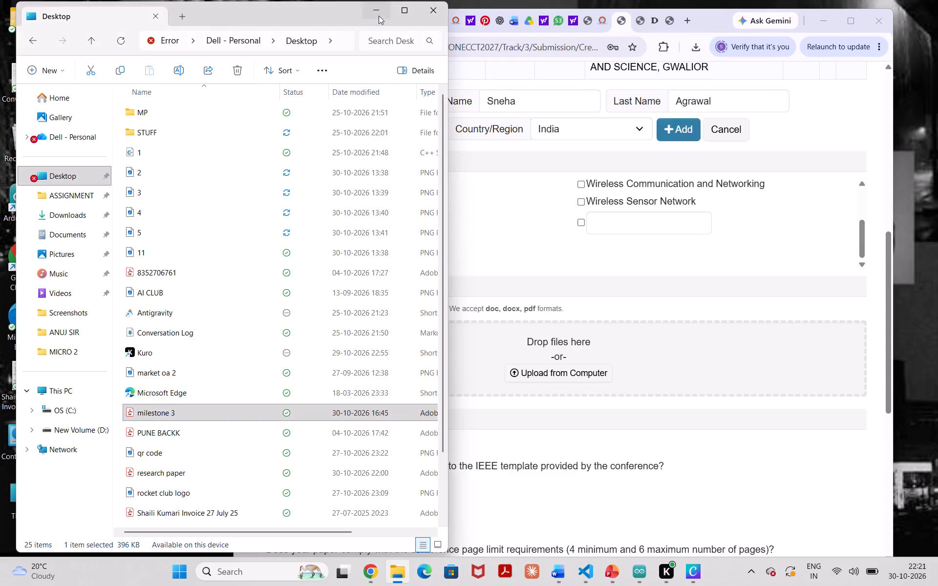
click(379, 16)
drag(158, 269, 417, 345)
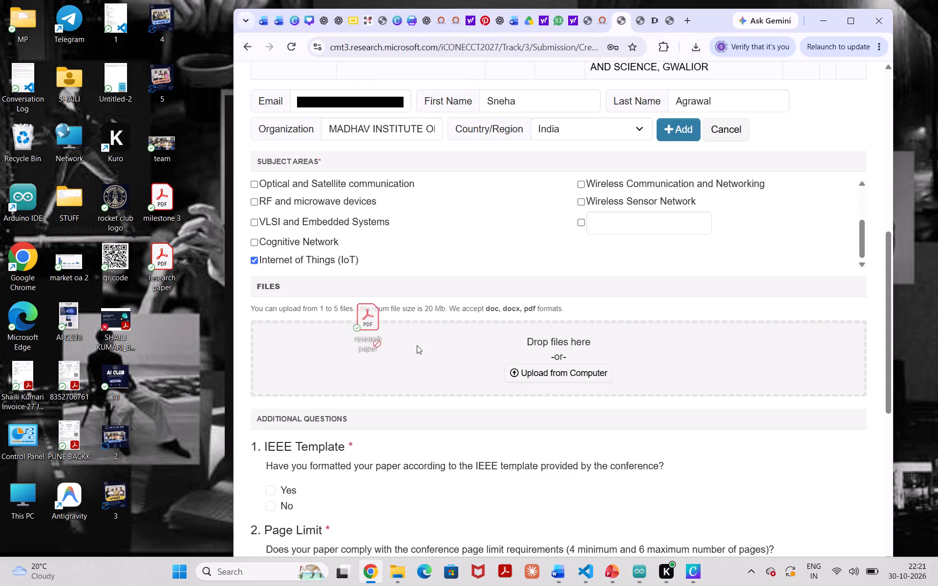
drag(417, 345, 545, 360)
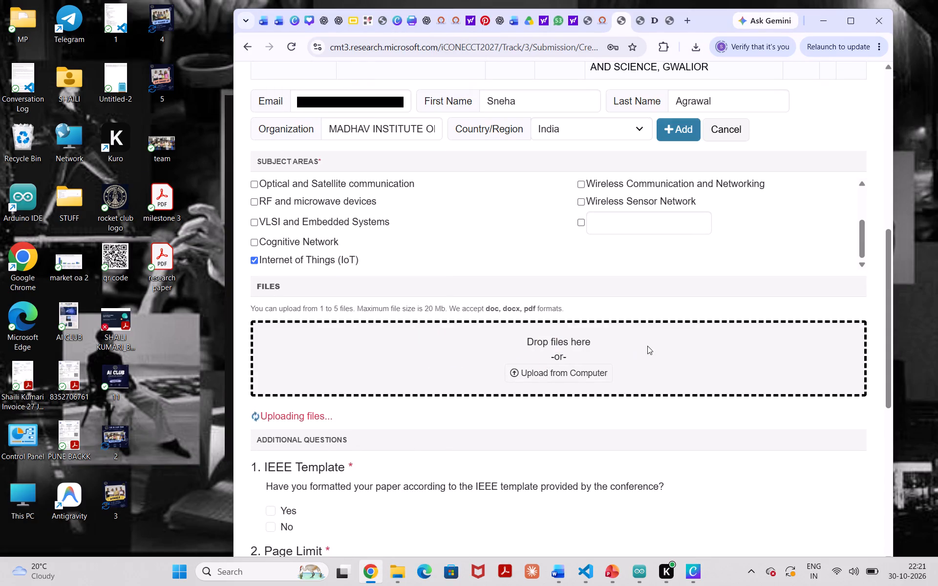
click(846, 22)
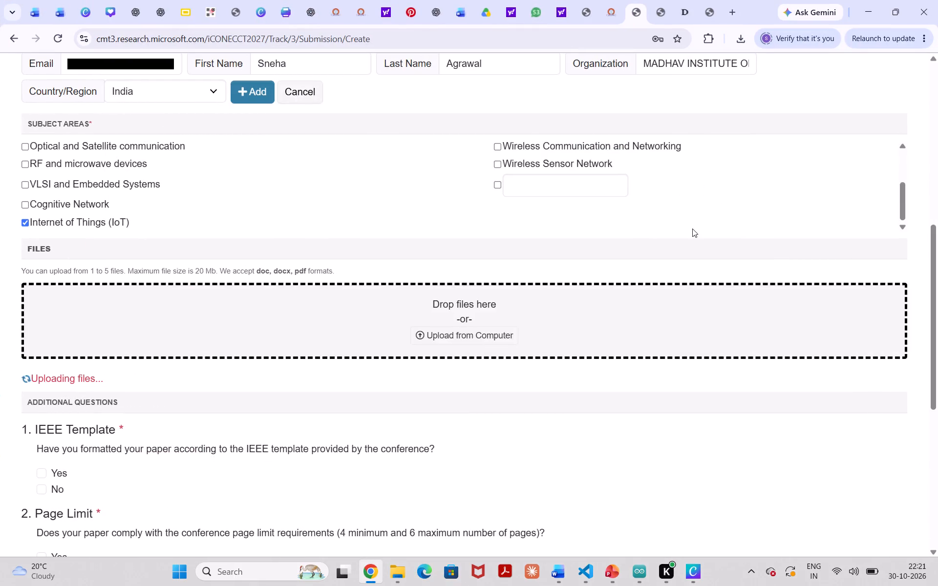
Answer Yes to both the IEEE Template and Page Limit questions in the Additional Questions section.
scroll(692, 229, down, 2)
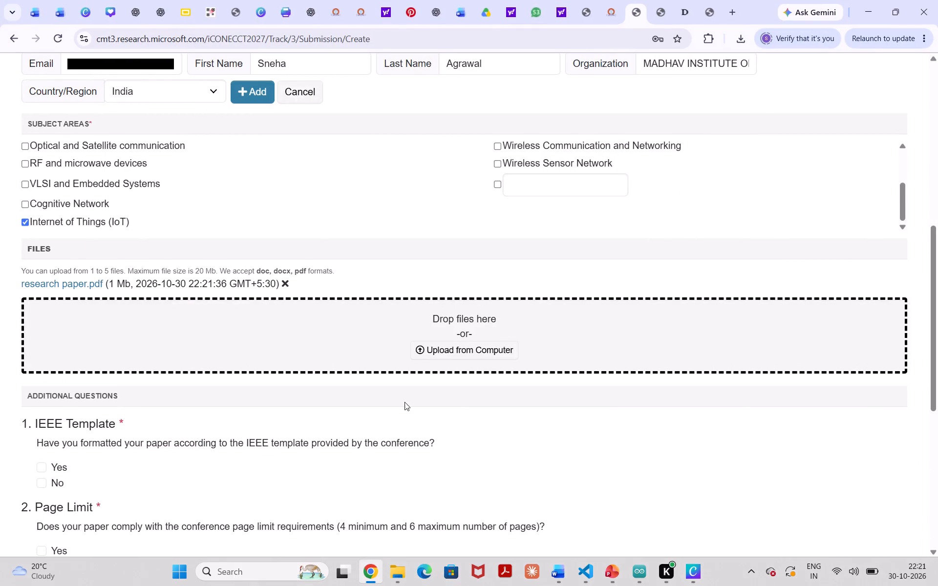
scroll(405, 402, down, 2)
click(42, 313)
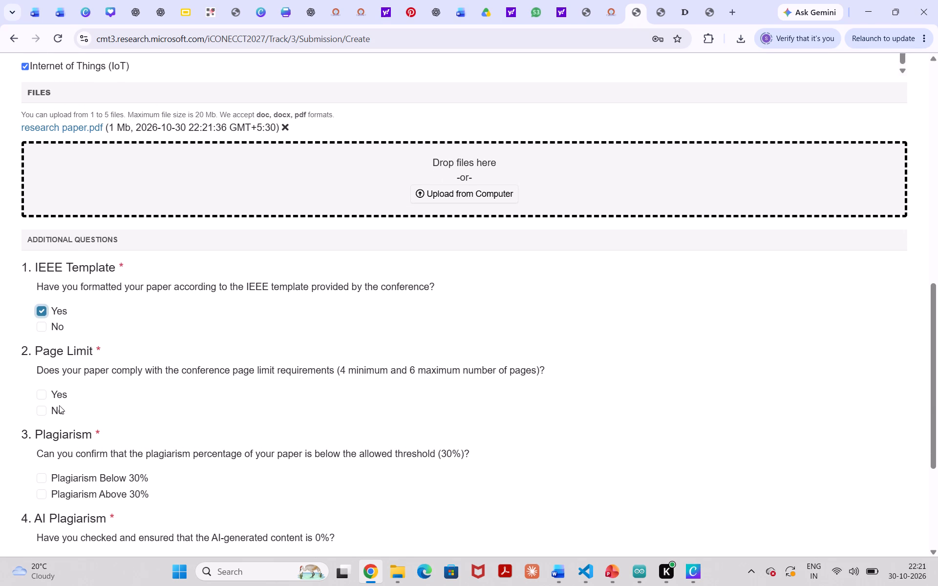
click(41, 398)
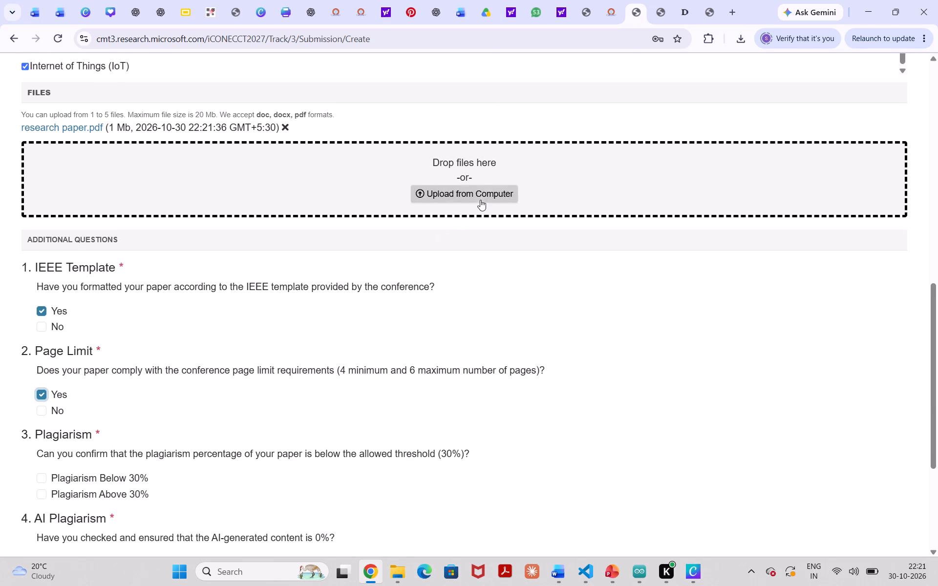
Open the uploaded research paper.pdf from the Files section to check its content, and close the PDF viewer.
scroll(480, 200, up, 1)
click(73, 168)
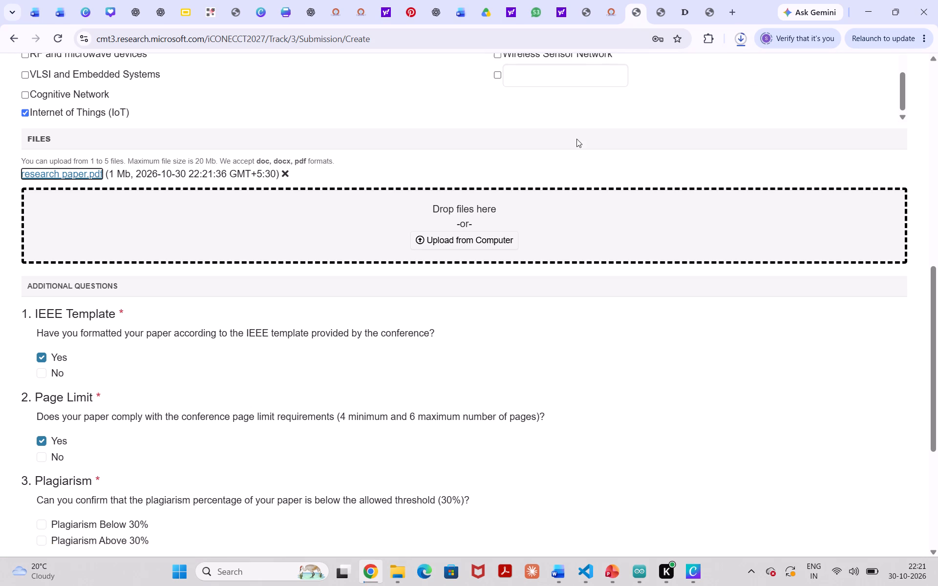
scroll(456, 243, down, 3)
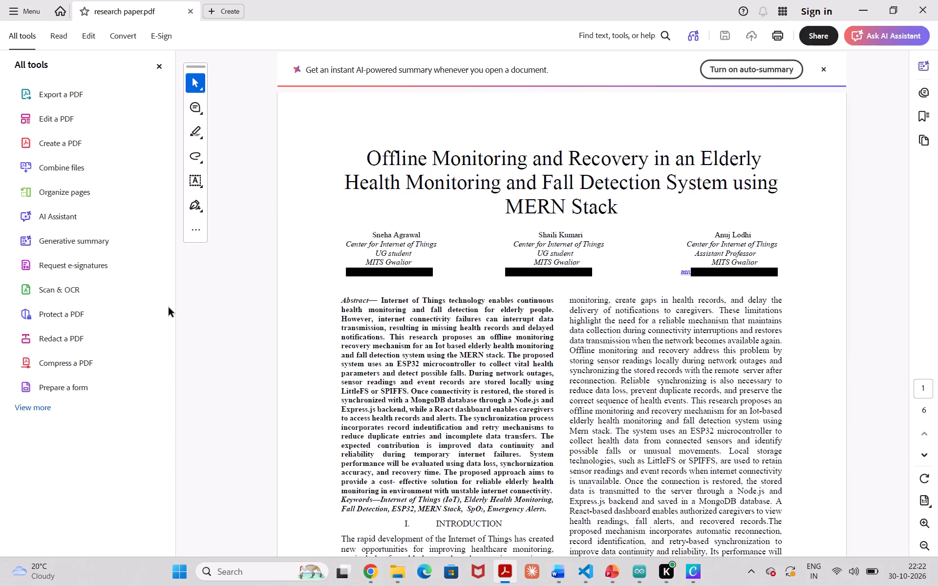
click(937, 0)
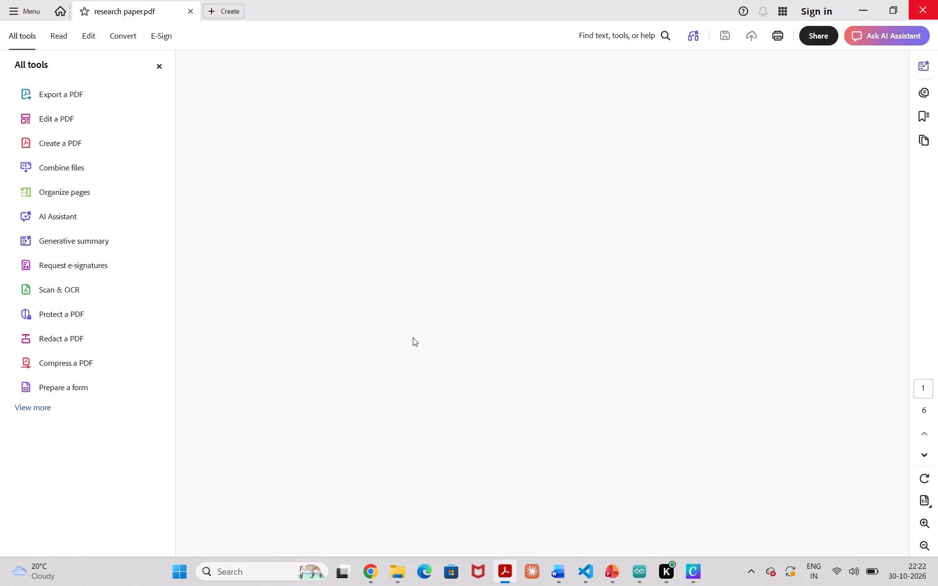
Answer the remaining Plagiarism, AI Plagiarism and single-source plagiarism questions.
scroll(372, 349, down, 1)
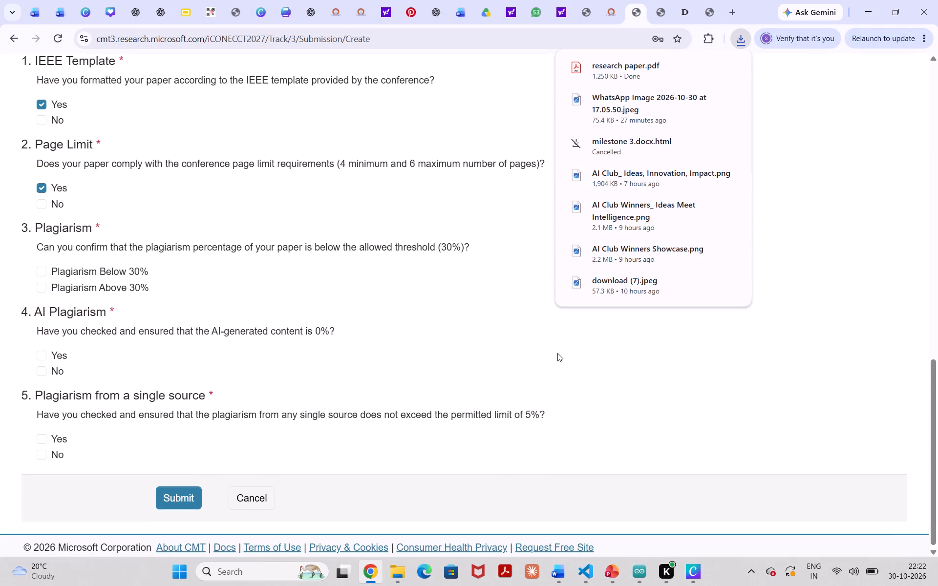
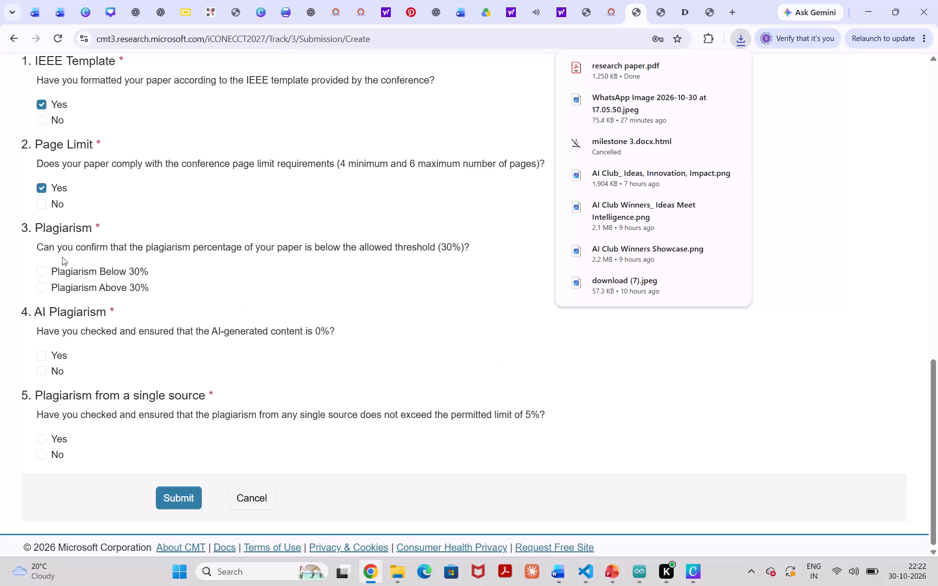
Answer Plagiarism Below 30%, Yes for AI Plagiarism and No for single-source plagiarism, and submit the paper.
click(42, 272)
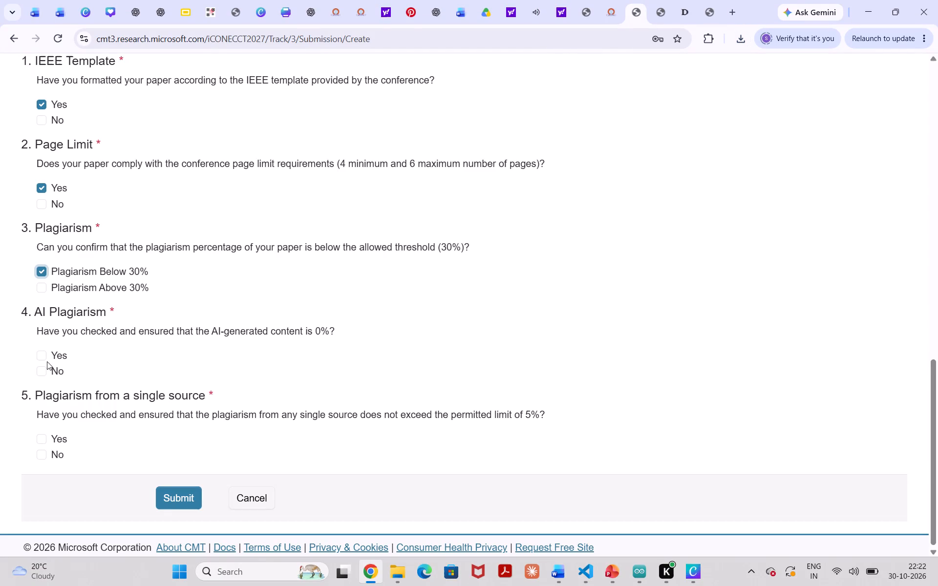
click(42, 360)
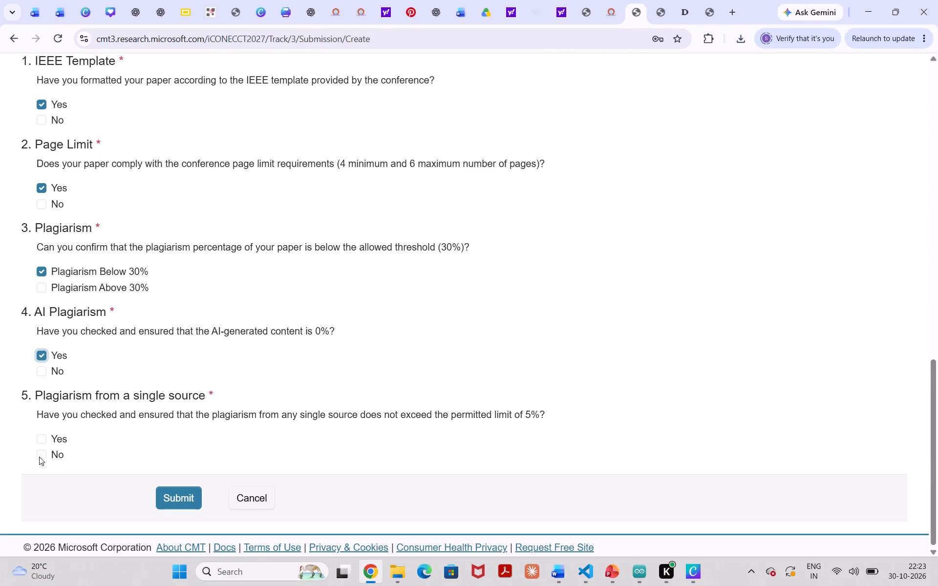
click(43, 453)
click(185, 501)
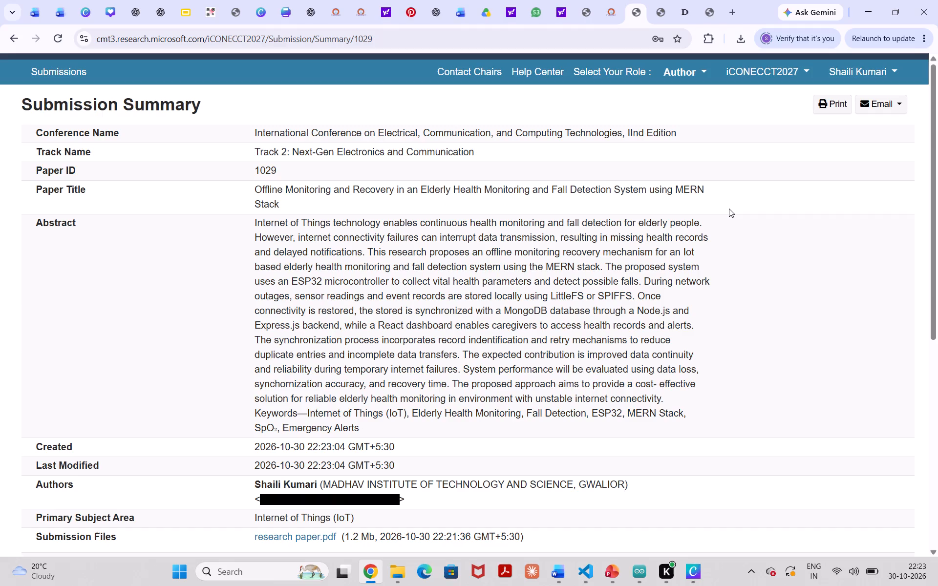
Review the Submission Summary down to the question responses and open its print preview for saving as PDF.
scroll(729, 209, down, 7)
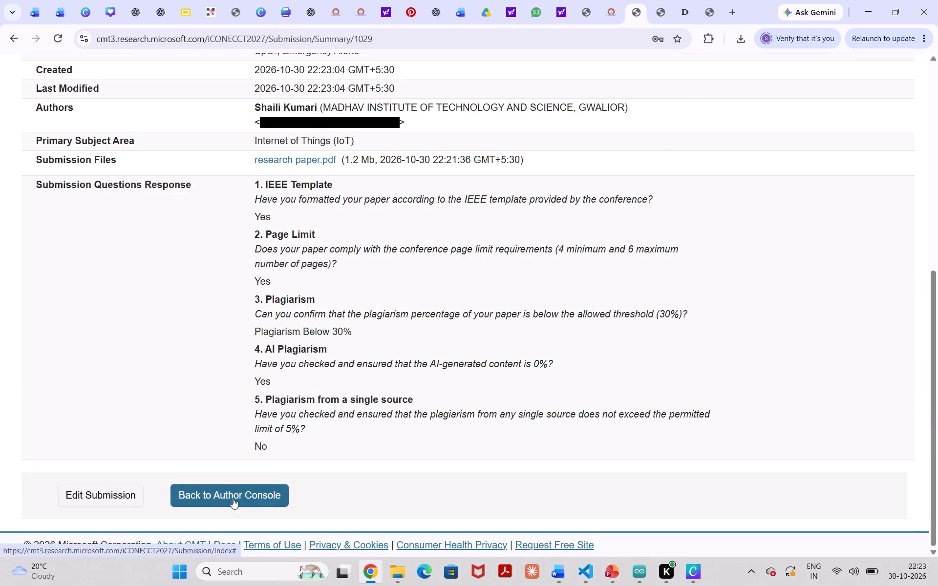
scroll(580, 332, up, 7)
click(836, 101)
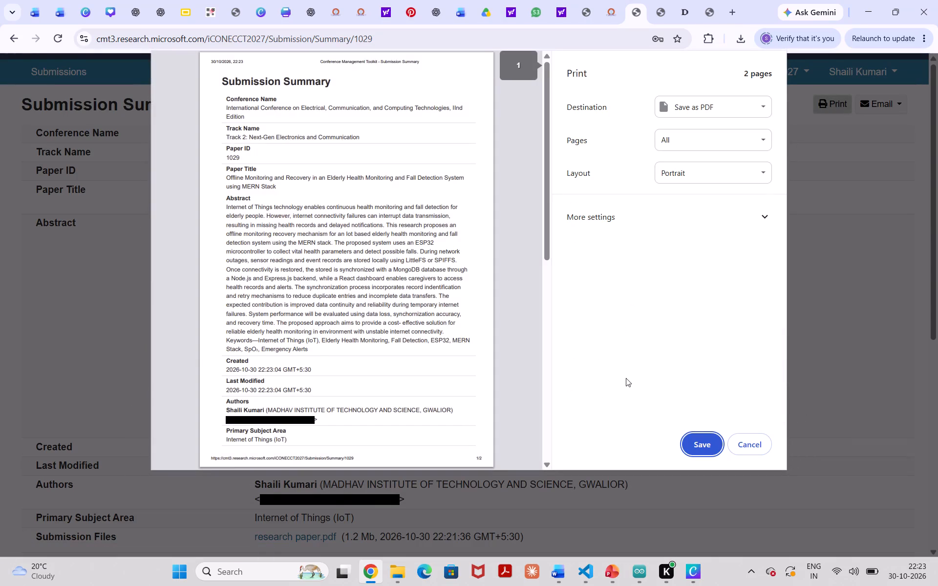
Save the Submission Summary as a PDF in the Desktop folder, keeping the suggested file name.
click(701, 445)
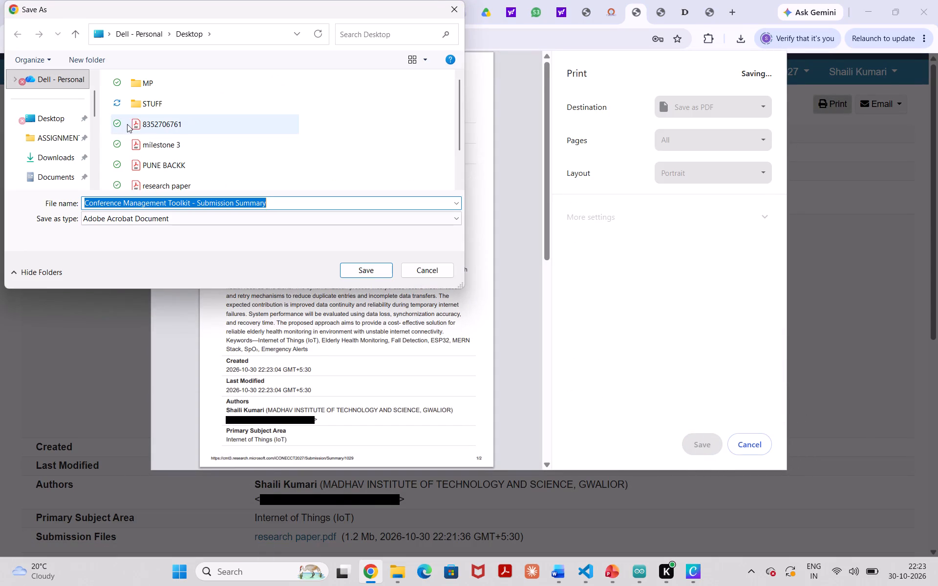
click(73, 123)
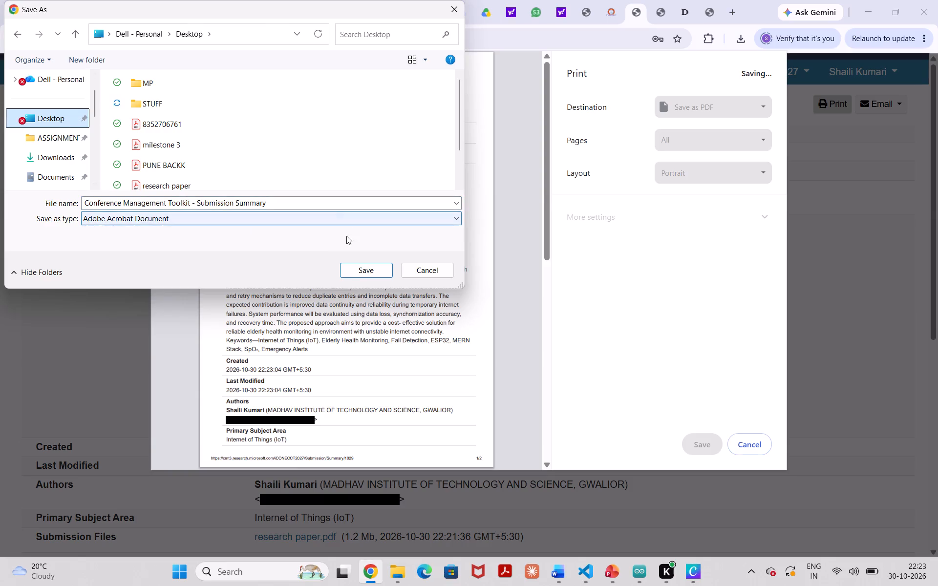